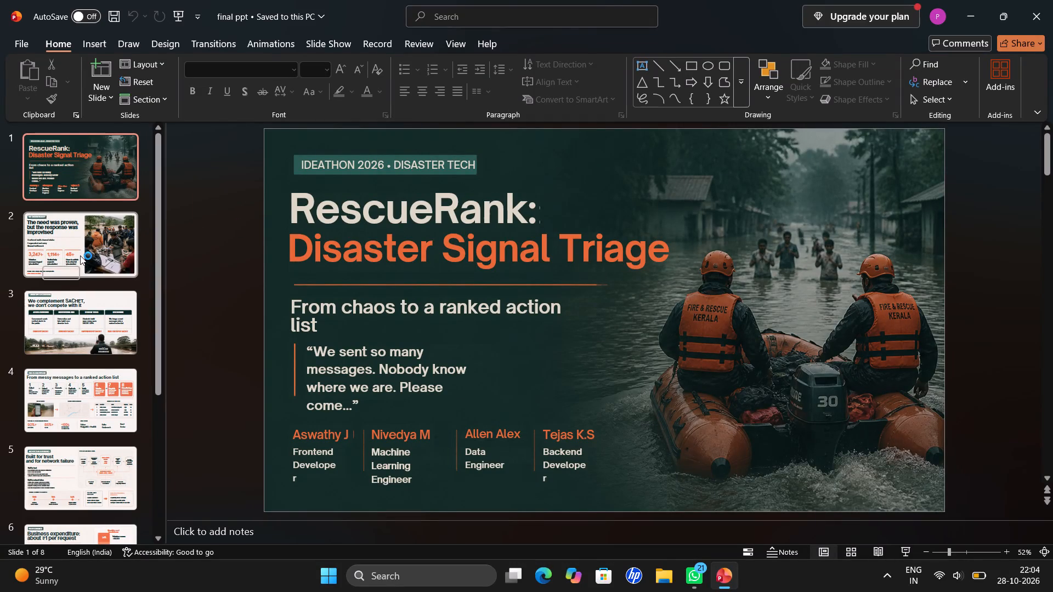
Look through the deck from the title slide to the closing Thank You slide.
key("Right")
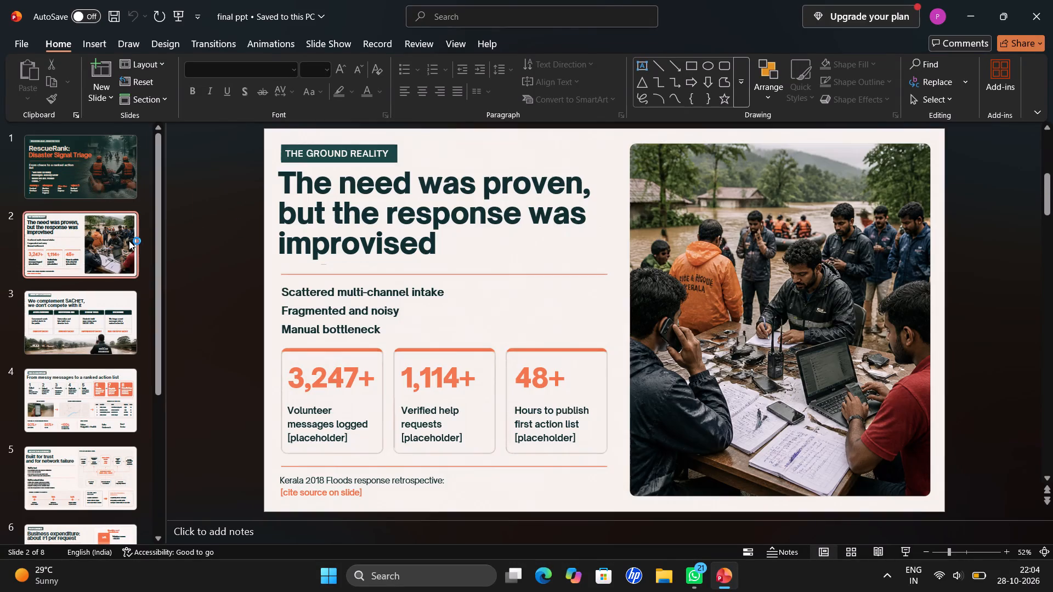
key("Right")
key("Right")
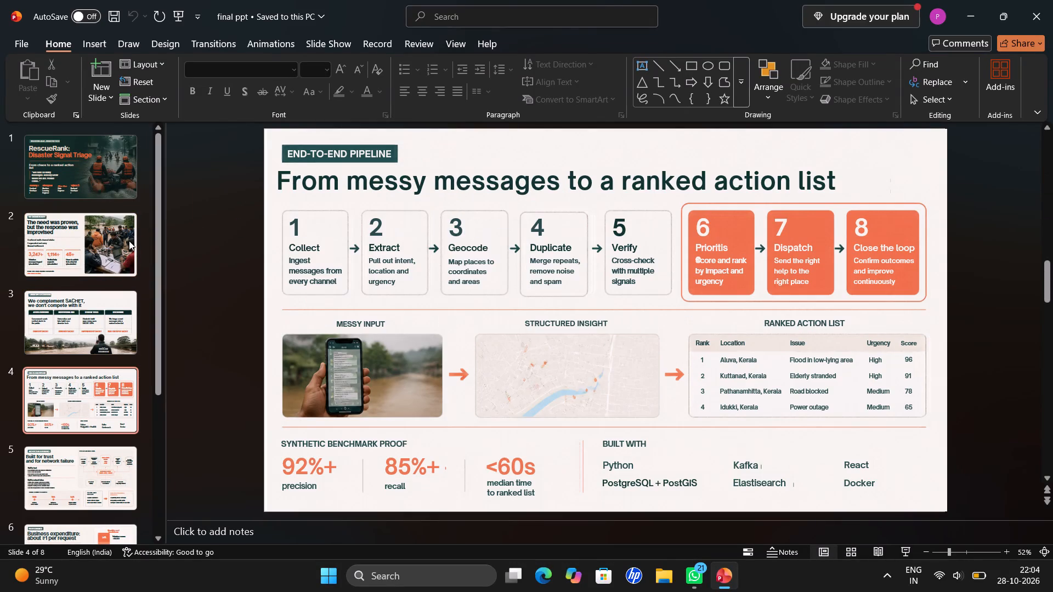
key("Right")
key("Right")
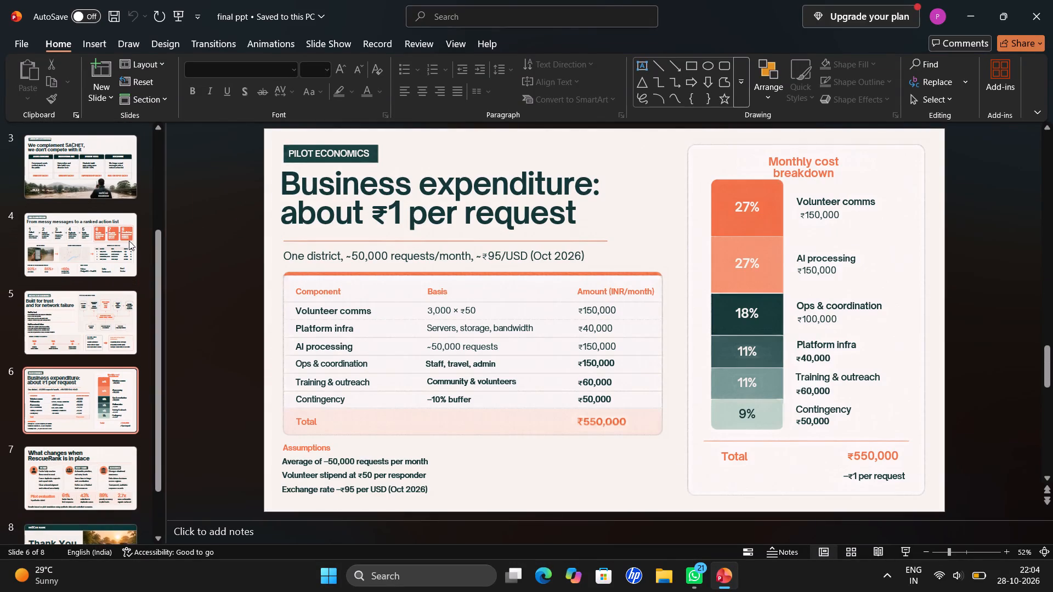
key("Right")
key("Right")
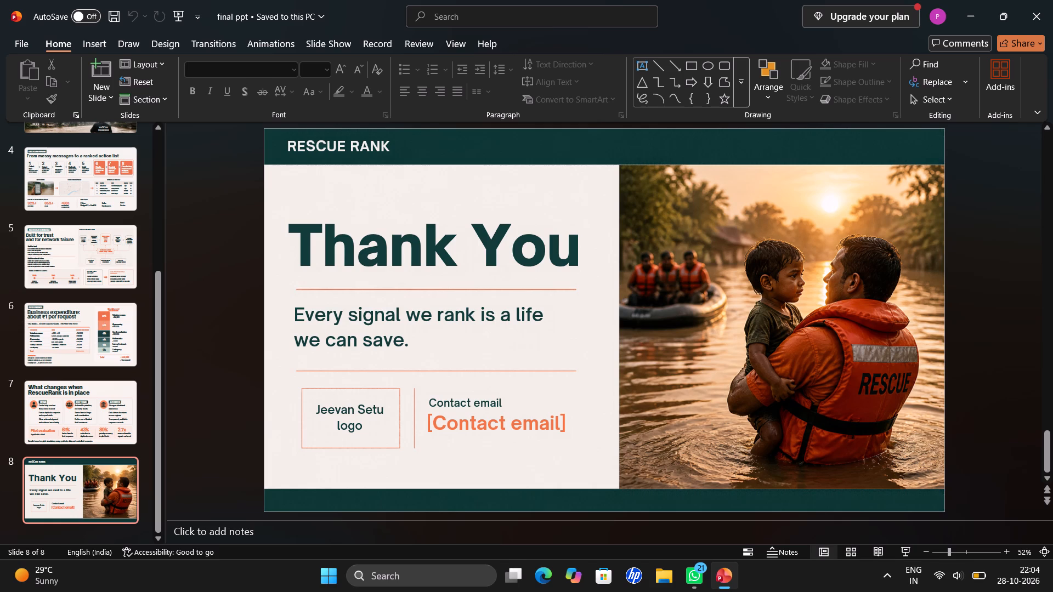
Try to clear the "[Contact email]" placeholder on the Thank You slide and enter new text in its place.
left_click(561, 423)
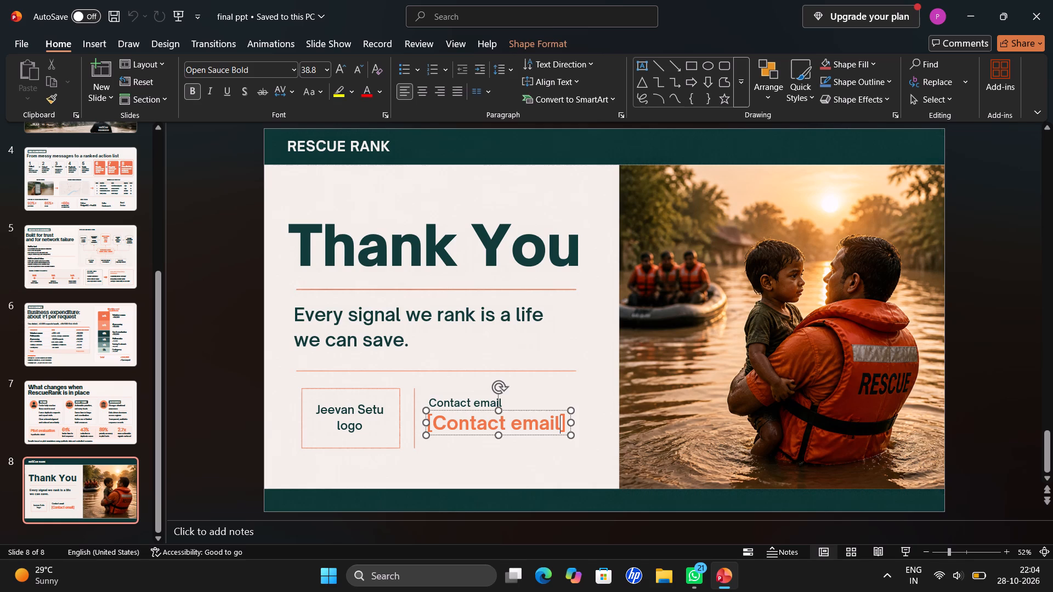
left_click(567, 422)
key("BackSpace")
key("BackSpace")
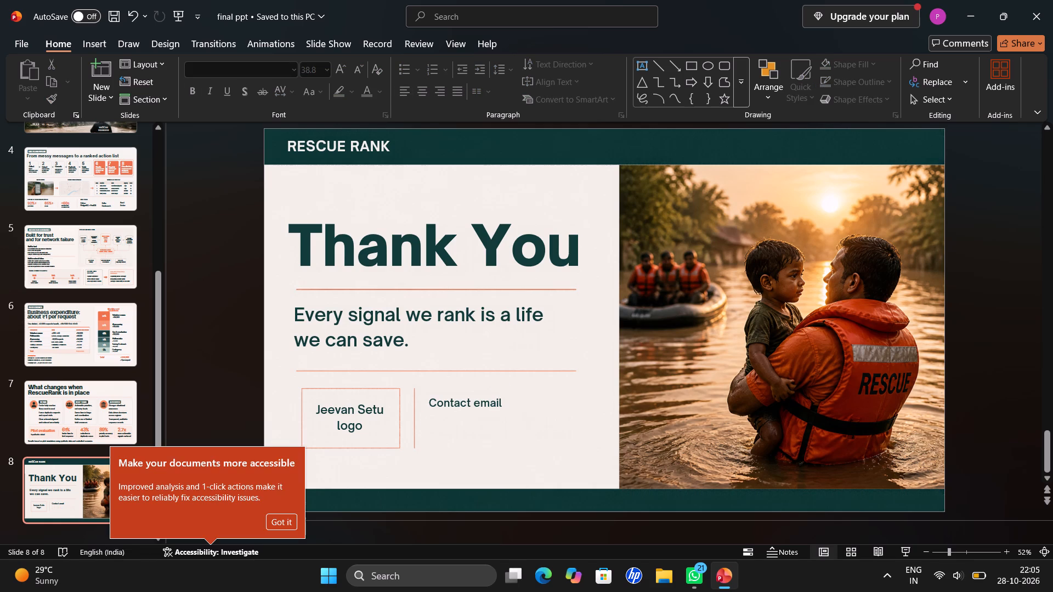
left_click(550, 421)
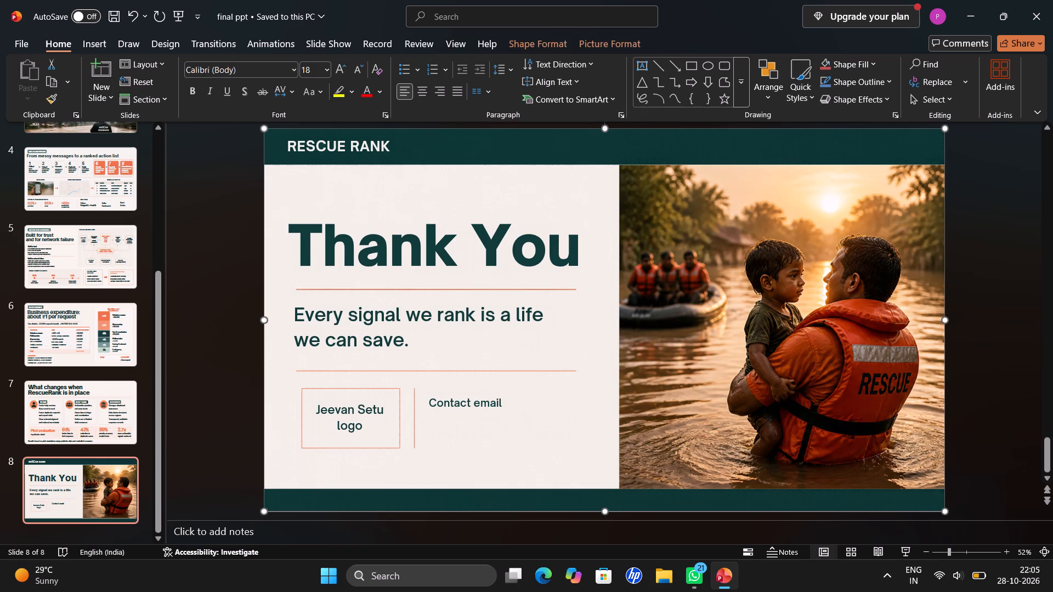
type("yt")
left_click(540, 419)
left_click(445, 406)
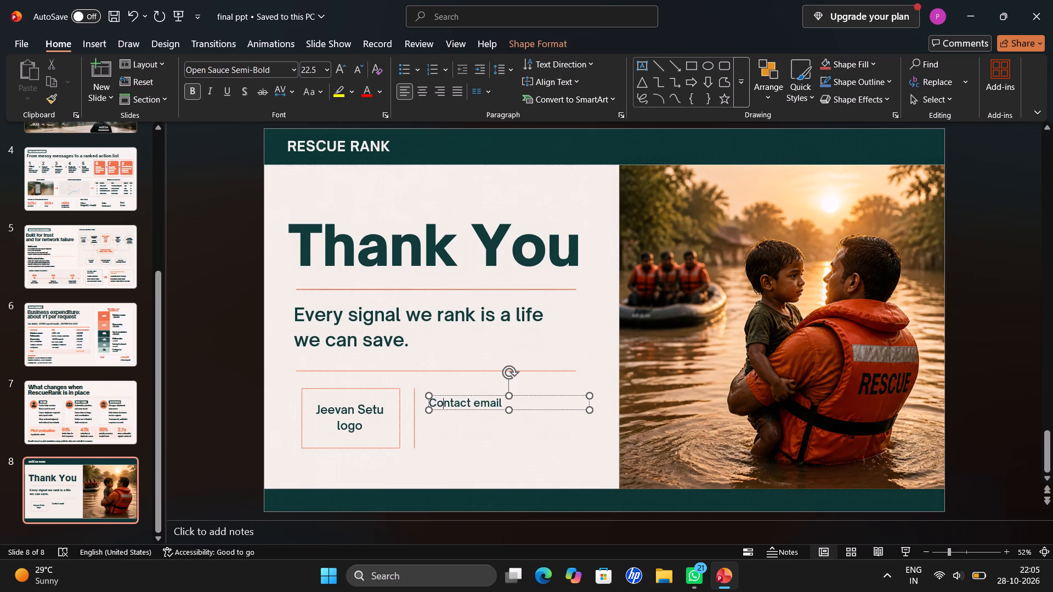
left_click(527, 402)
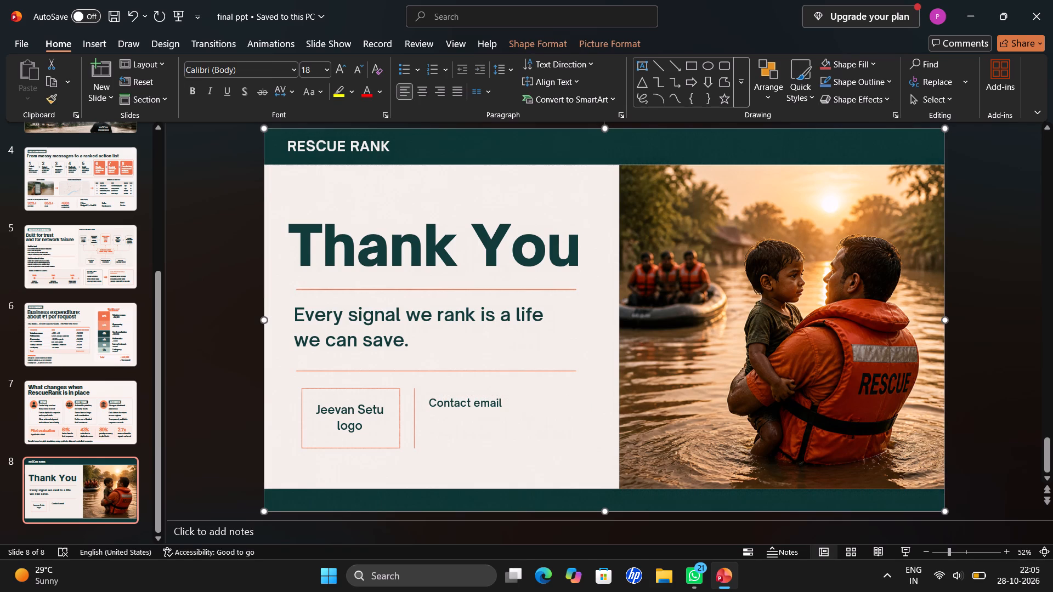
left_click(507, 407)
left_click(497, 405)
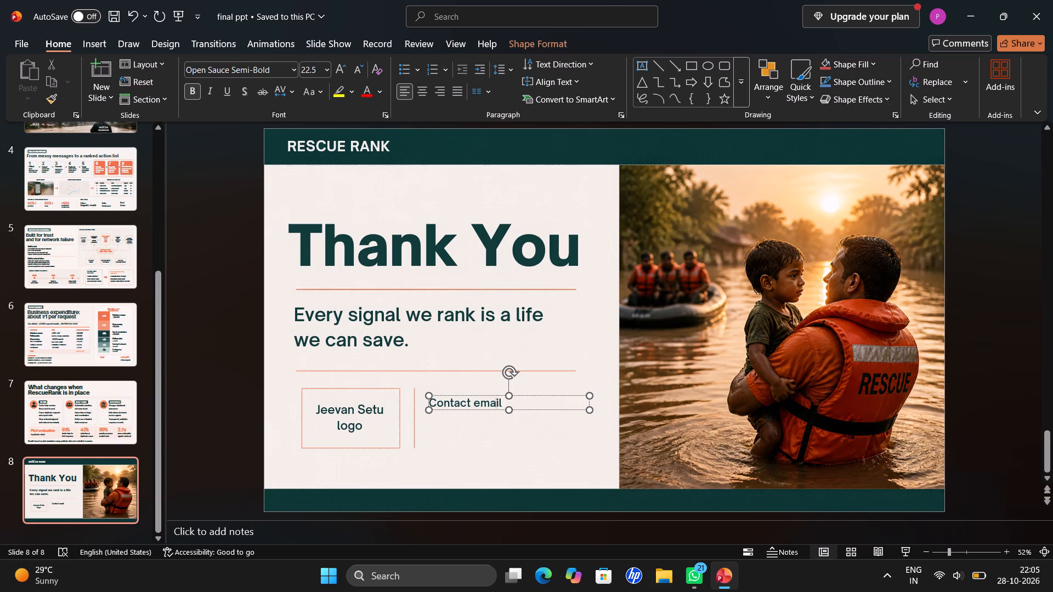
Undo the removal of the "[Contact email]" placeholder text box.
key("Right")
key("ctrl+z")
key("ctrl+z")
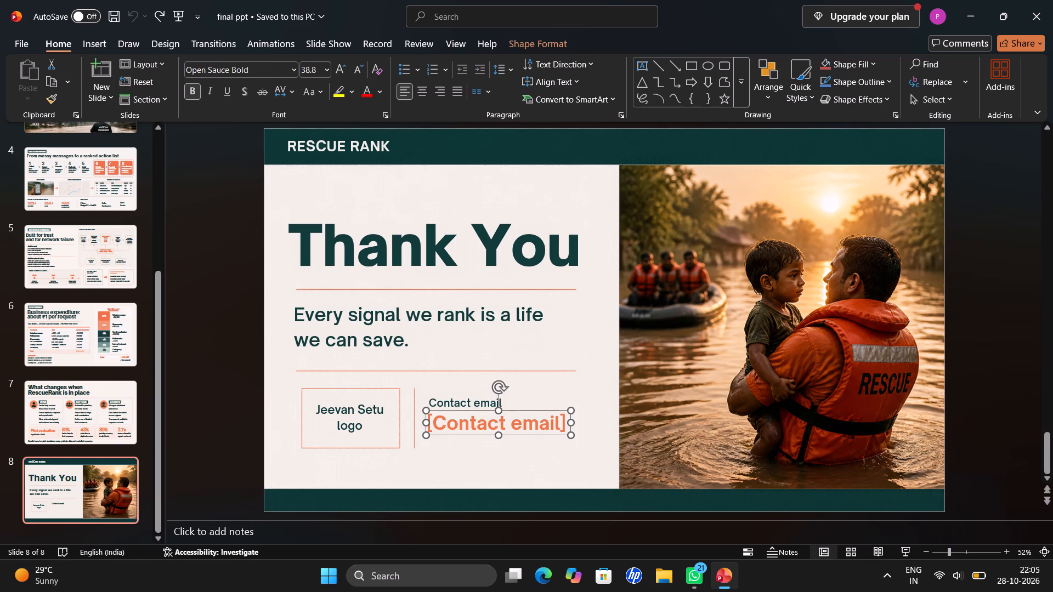
Open the "[Contact email]" placeholder on the Thank You slide for editing at the end of its text.
left_click(567, 426)
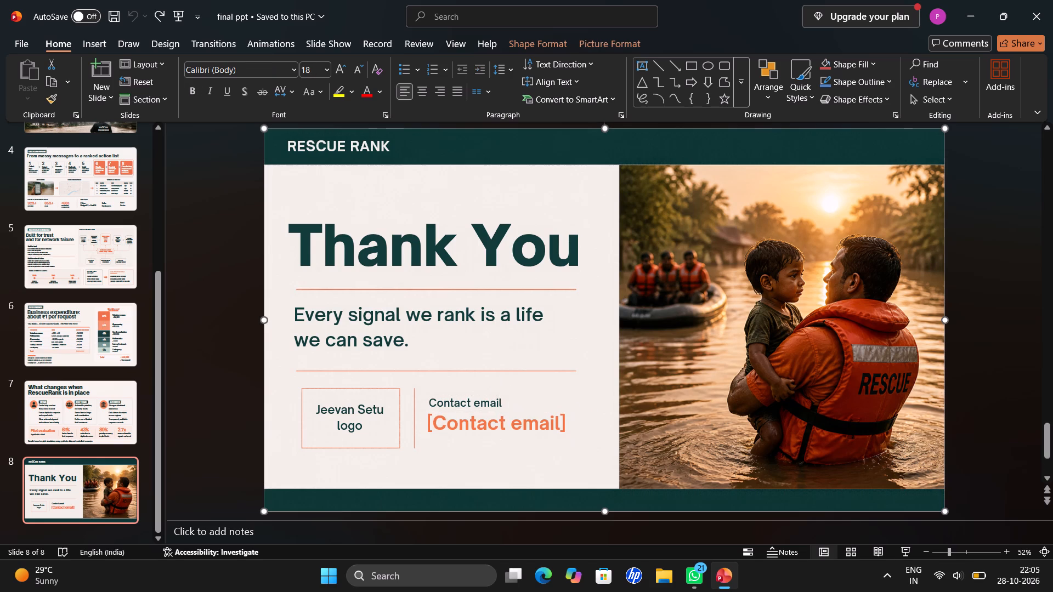
left_click(566, 425)
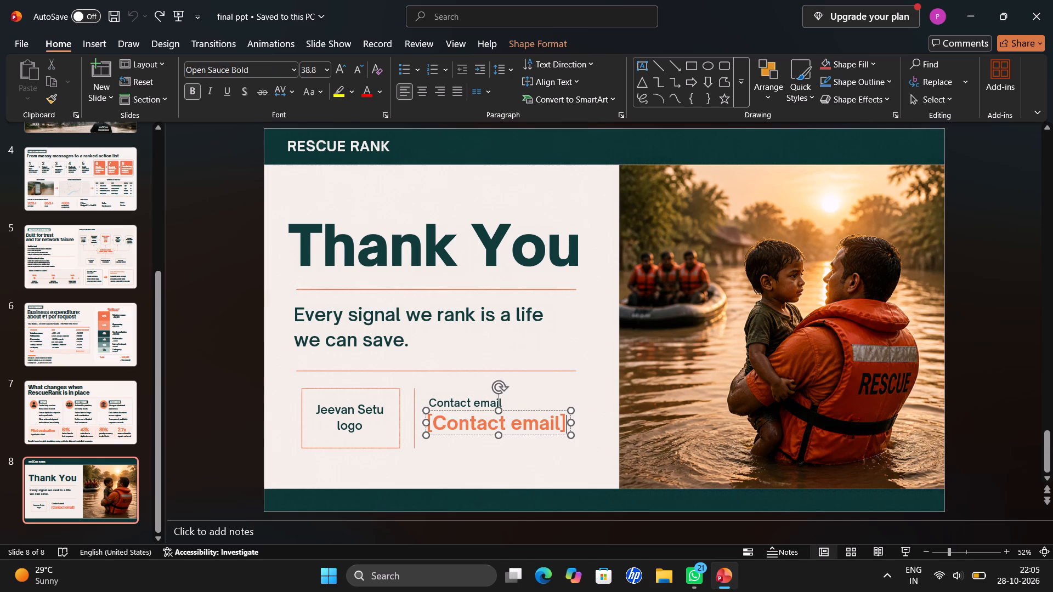
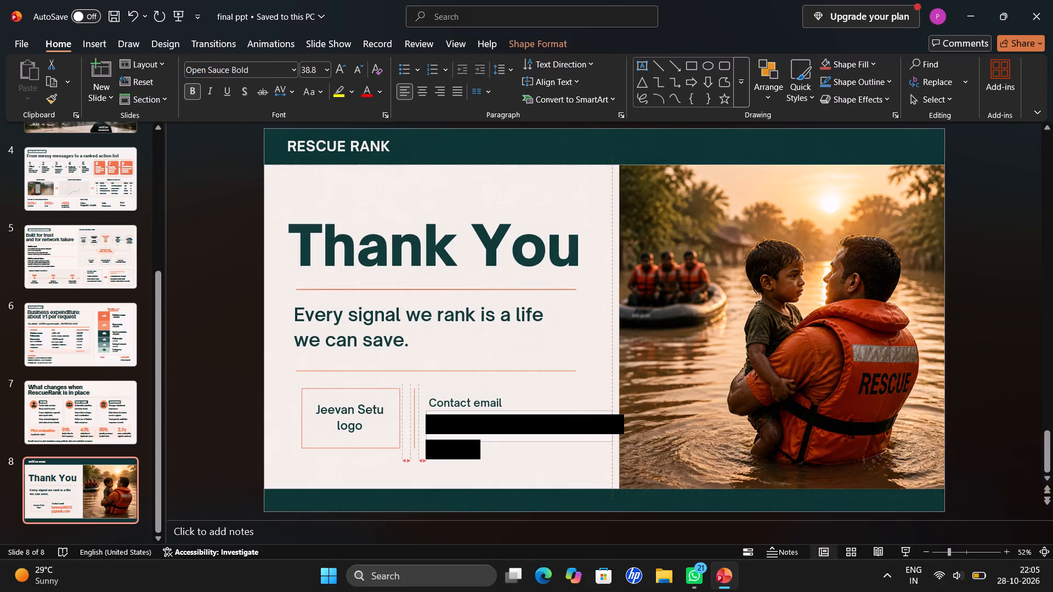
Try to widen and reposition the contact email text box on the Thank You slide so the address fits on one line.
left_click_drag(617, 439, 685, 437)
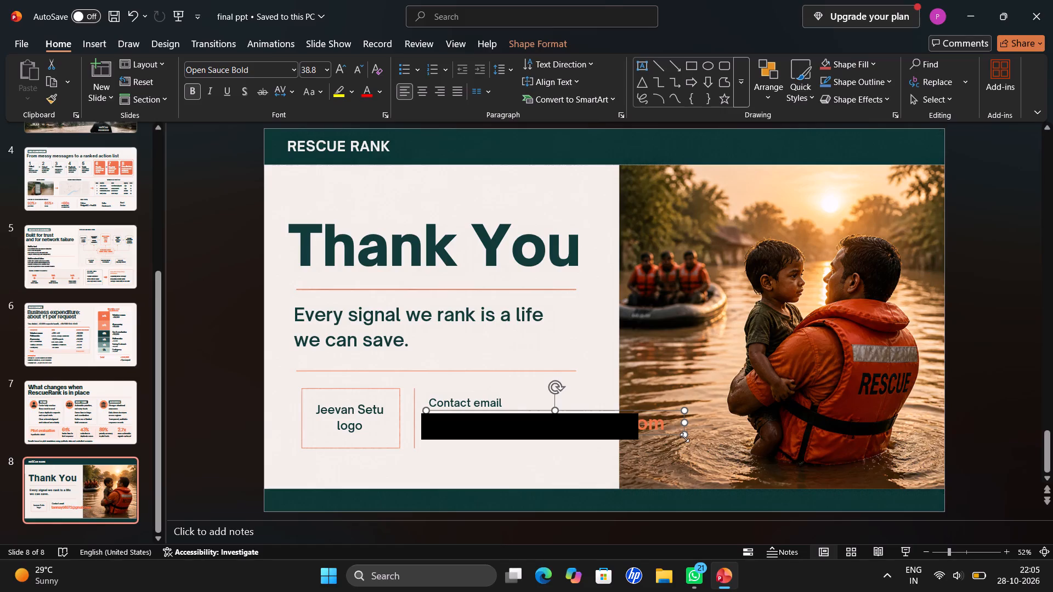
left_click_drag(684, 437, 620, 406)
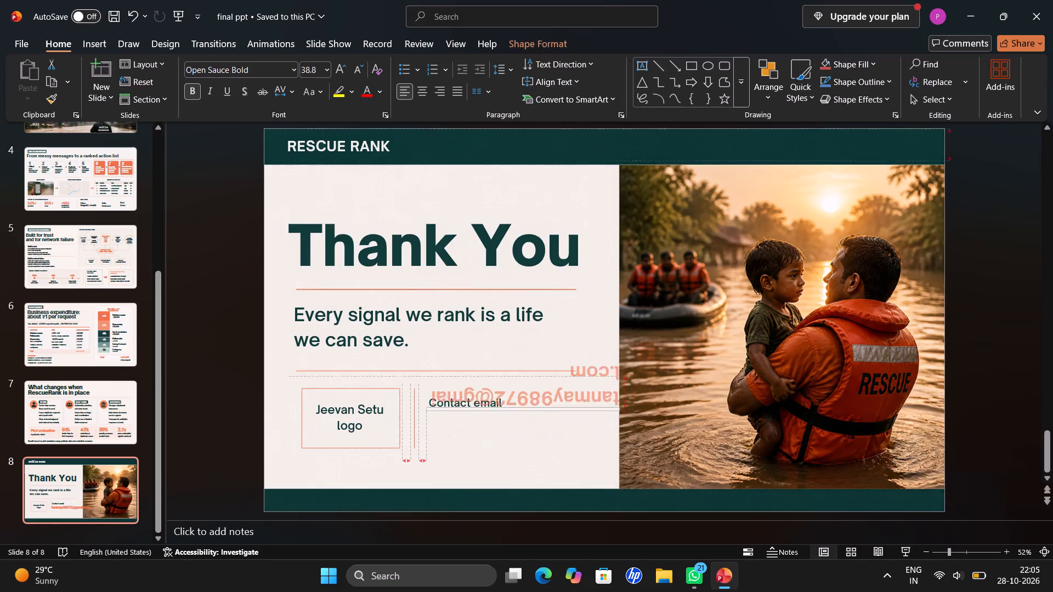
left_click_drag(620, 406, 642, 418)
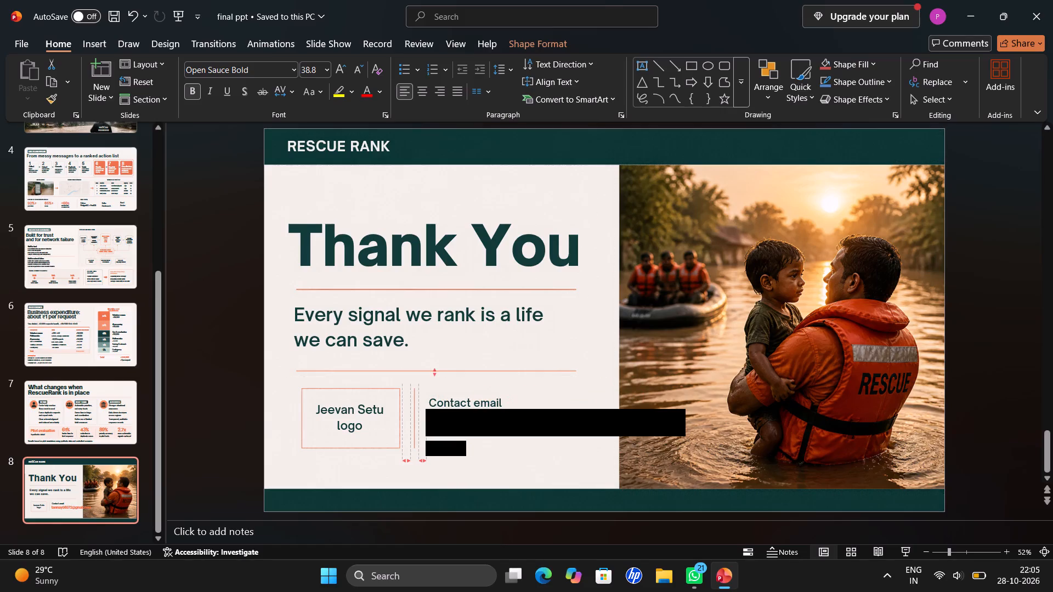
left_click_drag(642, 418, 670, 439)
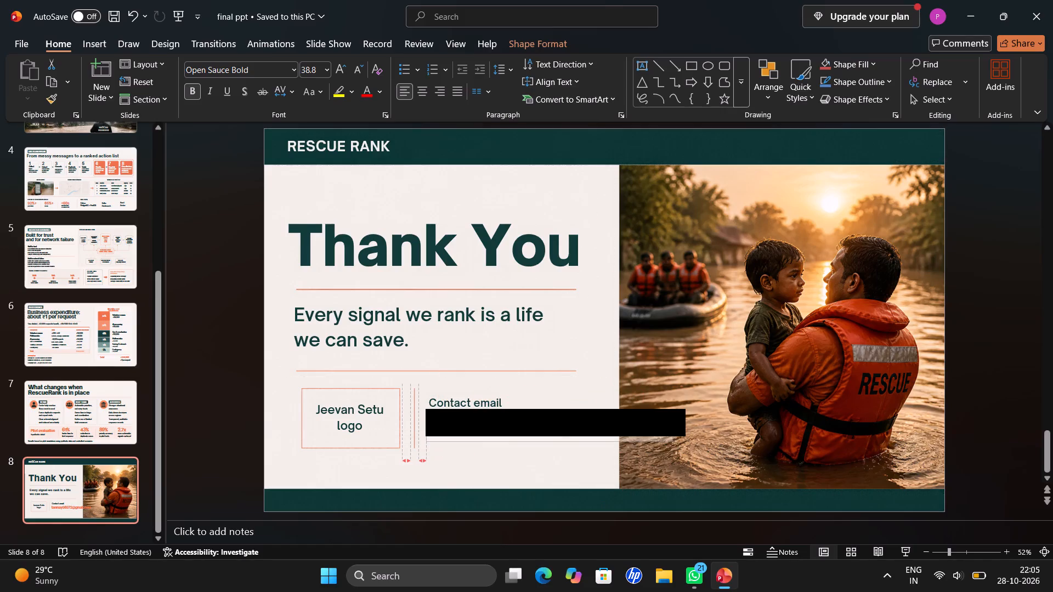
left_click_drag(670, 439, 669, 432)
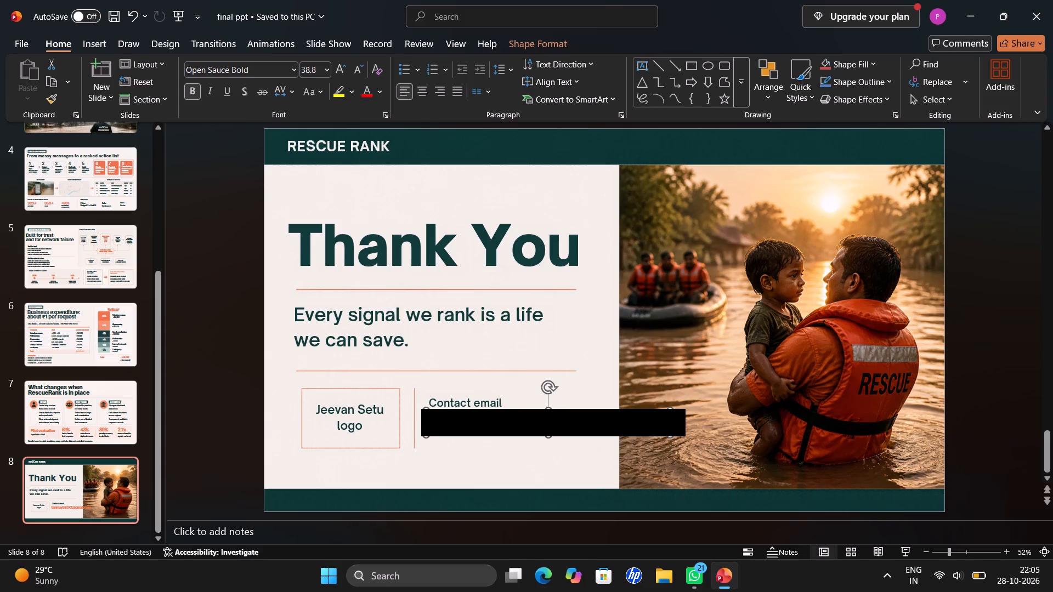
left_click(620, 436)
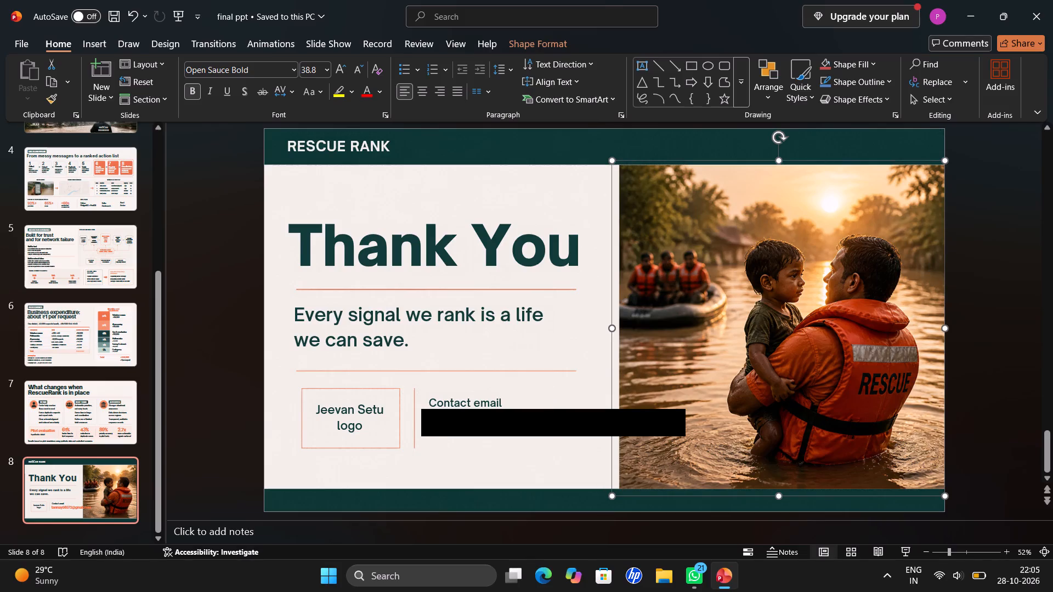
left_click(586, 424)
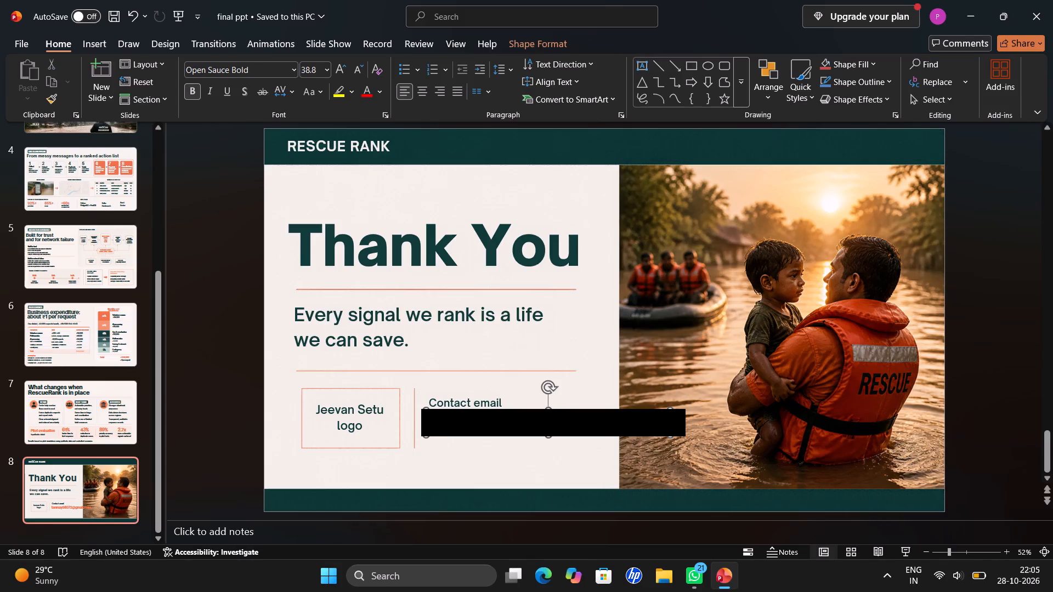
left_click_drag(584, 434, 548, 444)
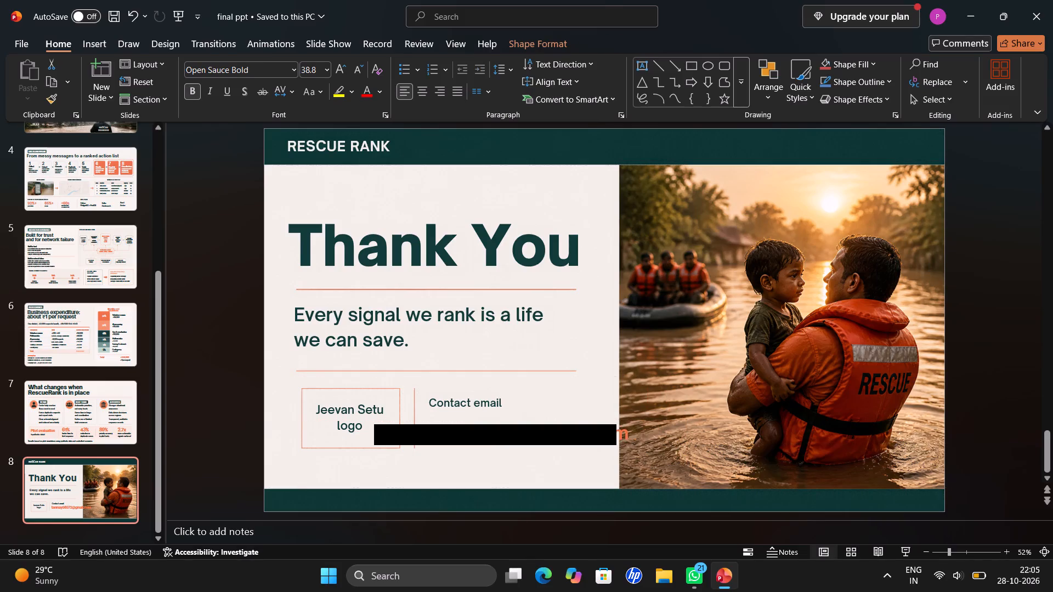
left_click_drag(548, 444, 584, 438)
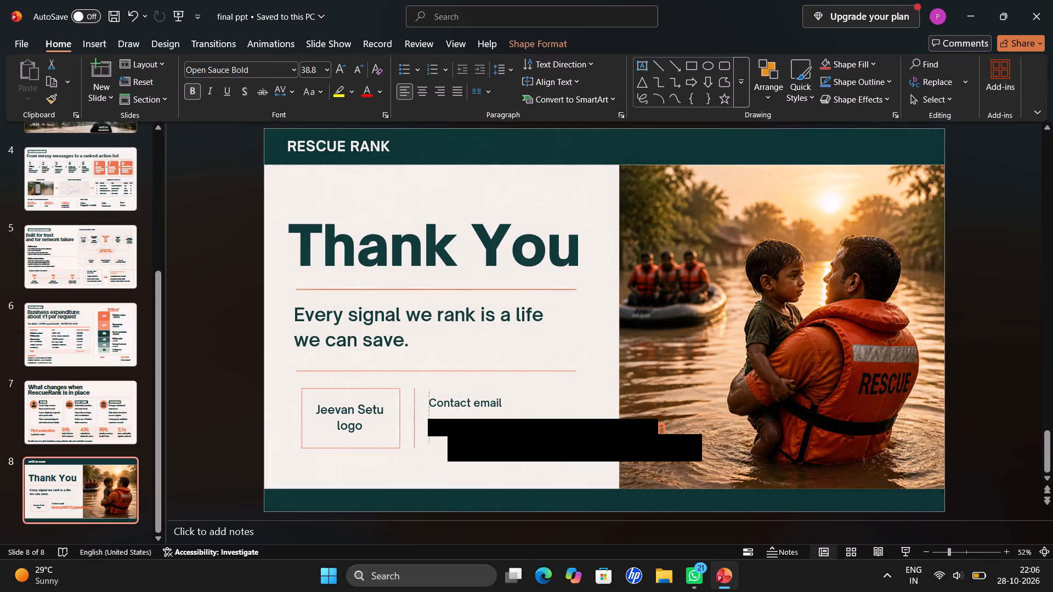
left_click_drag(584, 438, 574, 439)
Undo the text box changes and the entered email address, and clear the remaining character from the box.
key("ctrl+z")
key("ctrl+z")
key("ctrl+z")
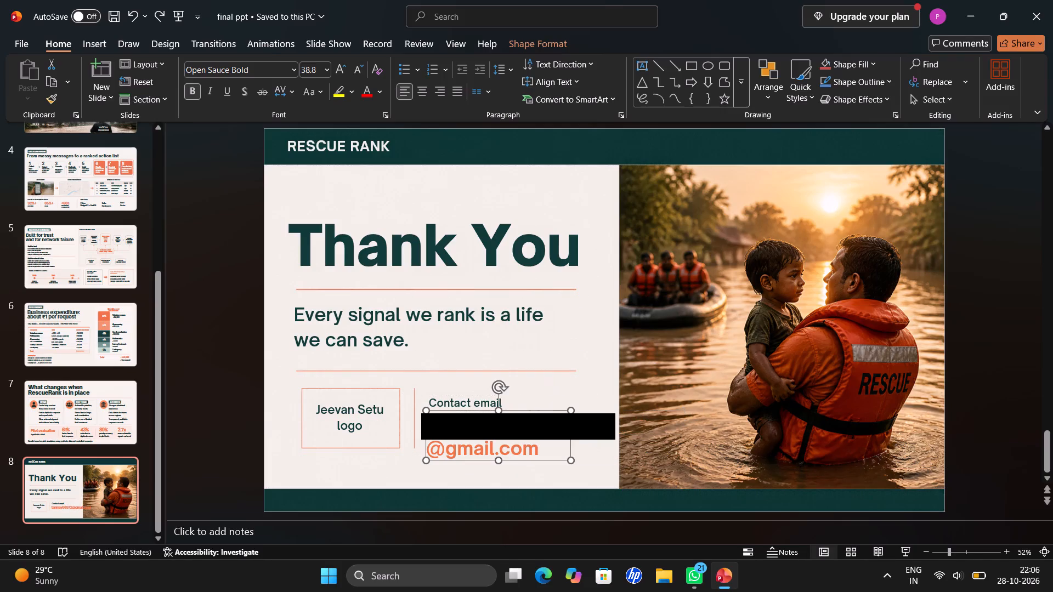
key("ctrl+z")
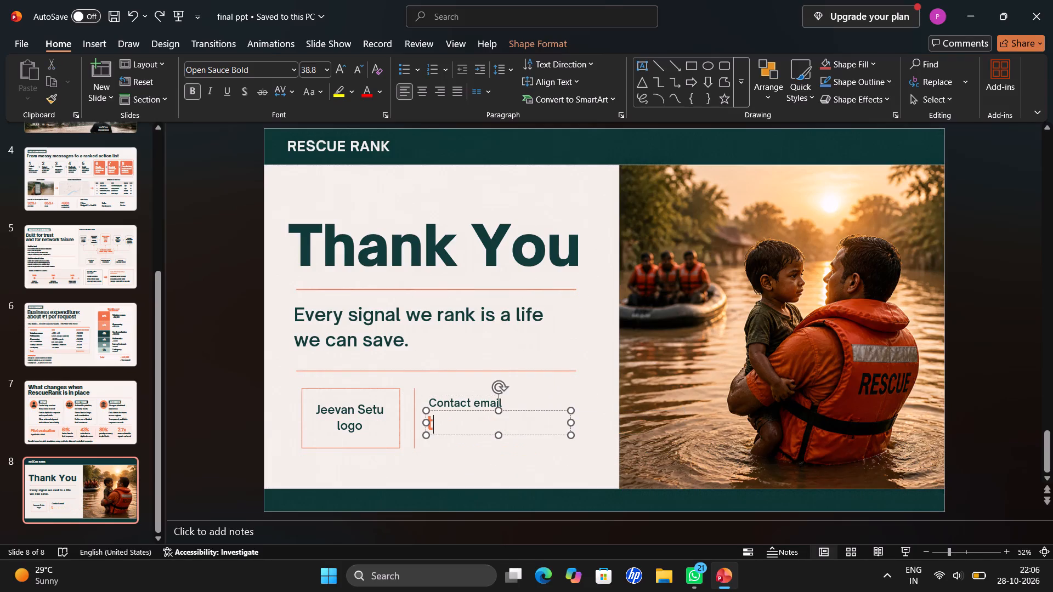
key("BackSpace")
left_click(514, 393)
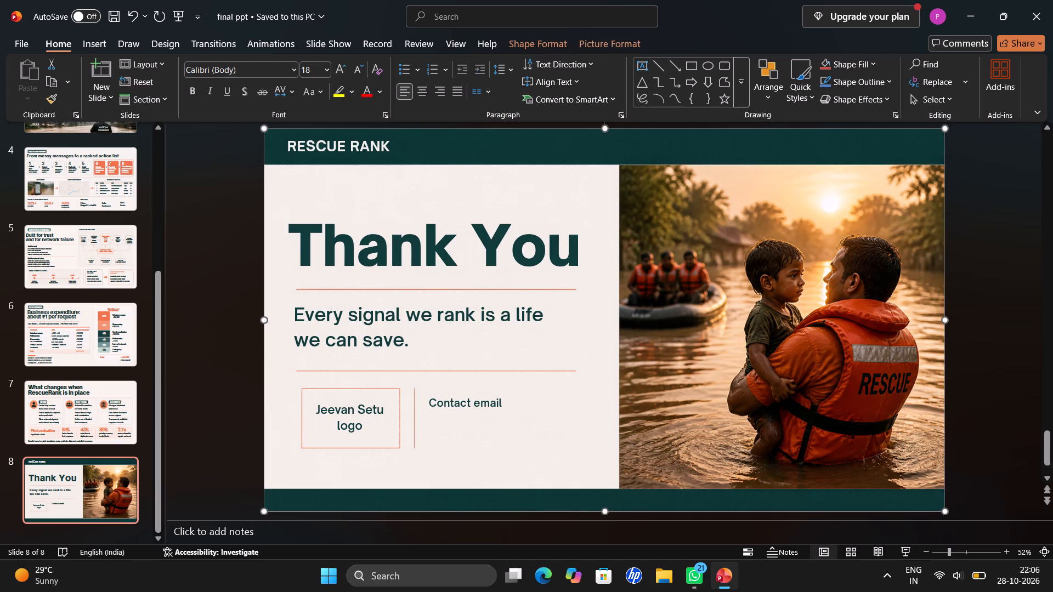
Delete all of the "Contact email" label text on the Thank You slide.
left_click(495, 403)
key("BackSpace")
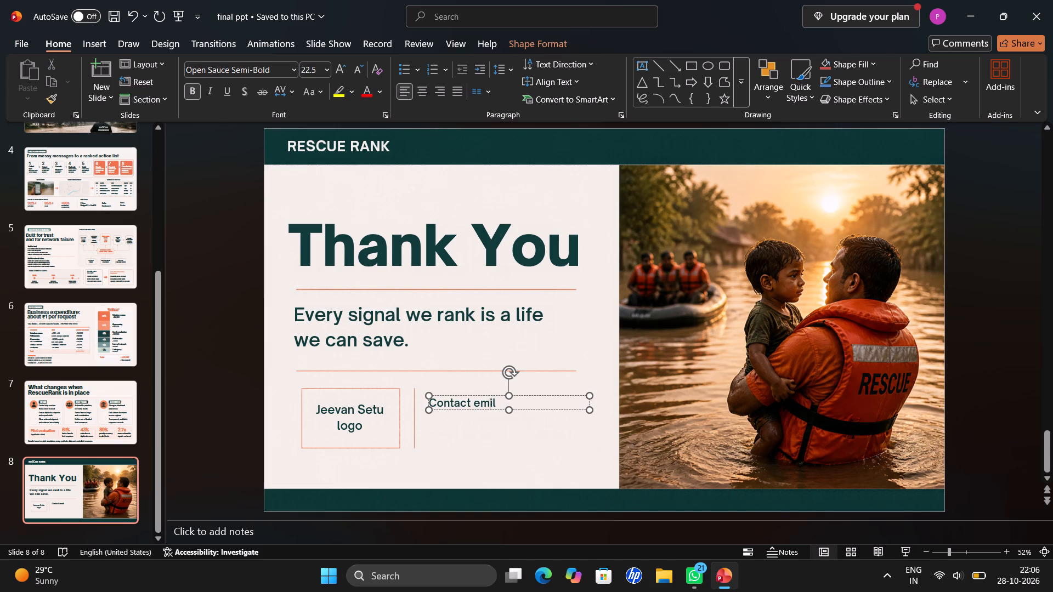
key("BackSpace")
key("BackSpace")
key("BackSpace")
key("BackSpace")
key("BackSpace")
key("BackSpace")
key("BackSpace")
key("BackSpace")
key("BackSpace")
key("BackSpace")
key("BackSpace")
key("Right")
key("BackSpace")
key("BackSpace")
key("Right")
key("BackSpace")
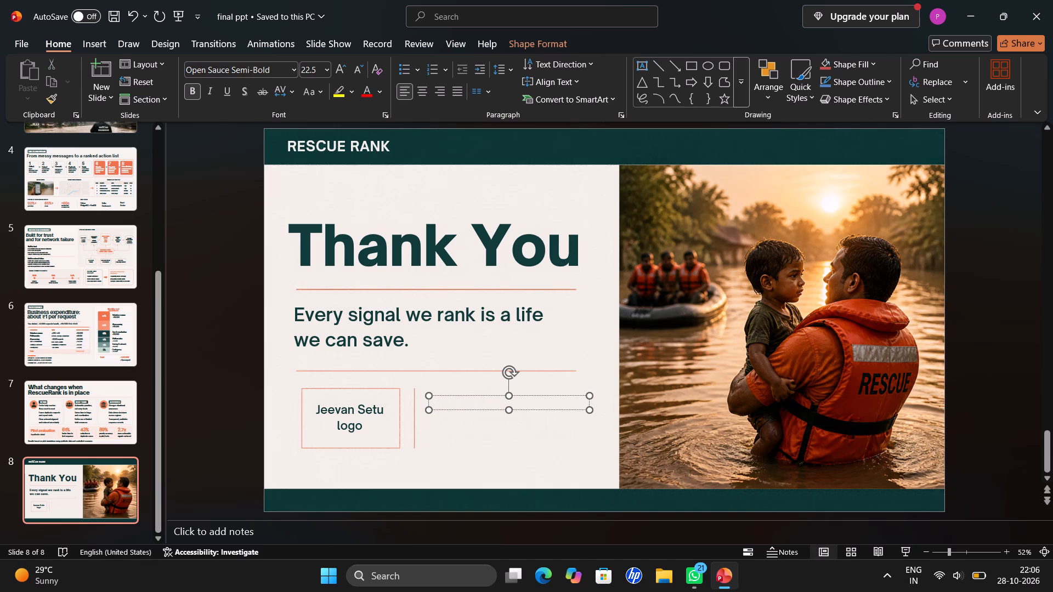
left_click(490, 412)
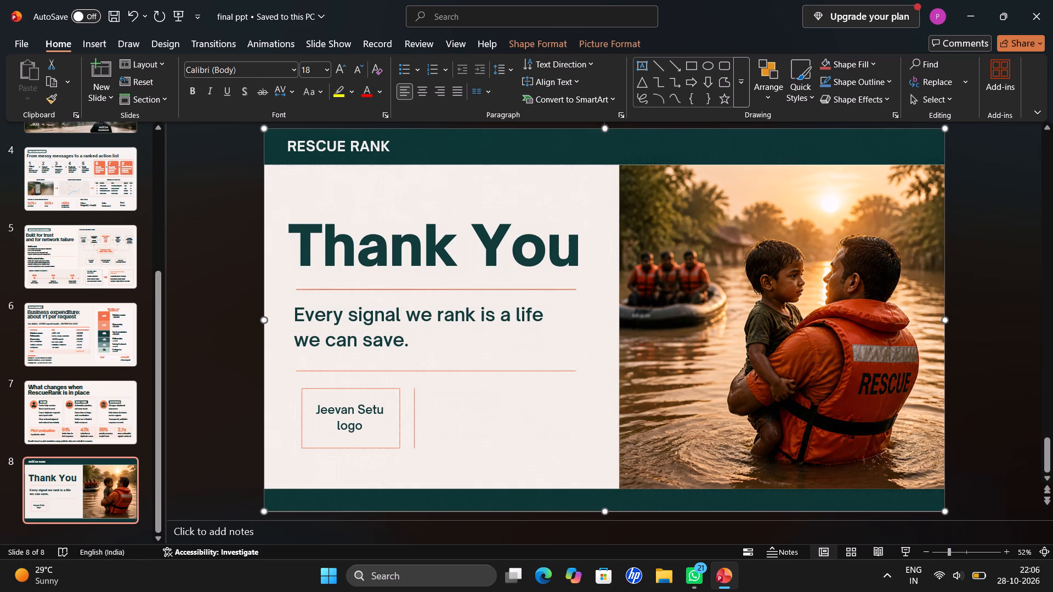
Delete the vertical divider line beside the "Jeevan Setu logo" box.
left_click(416, 426)
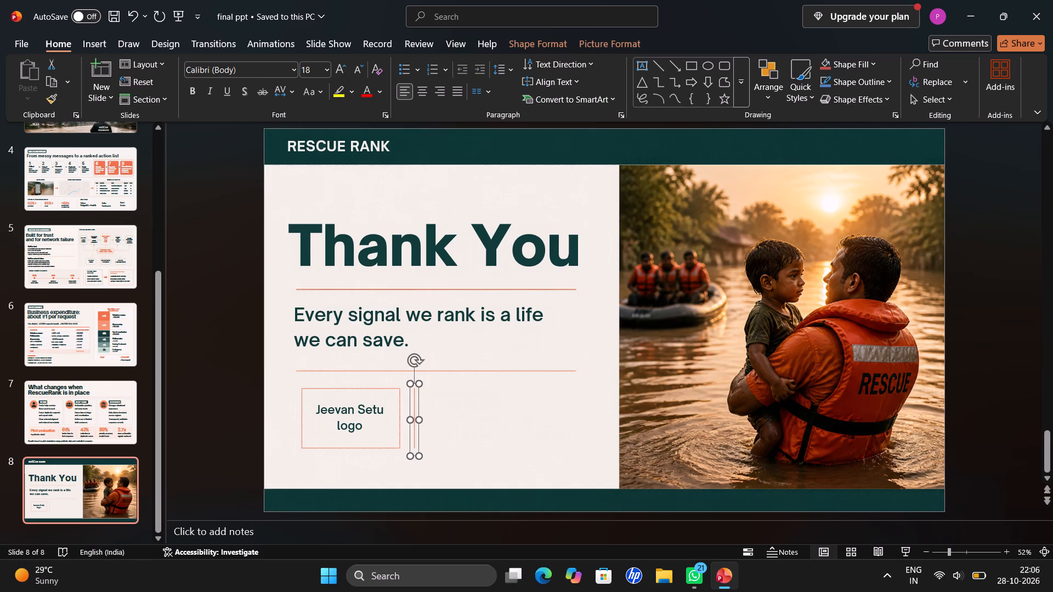
key("BackSpace")
key("Delete")
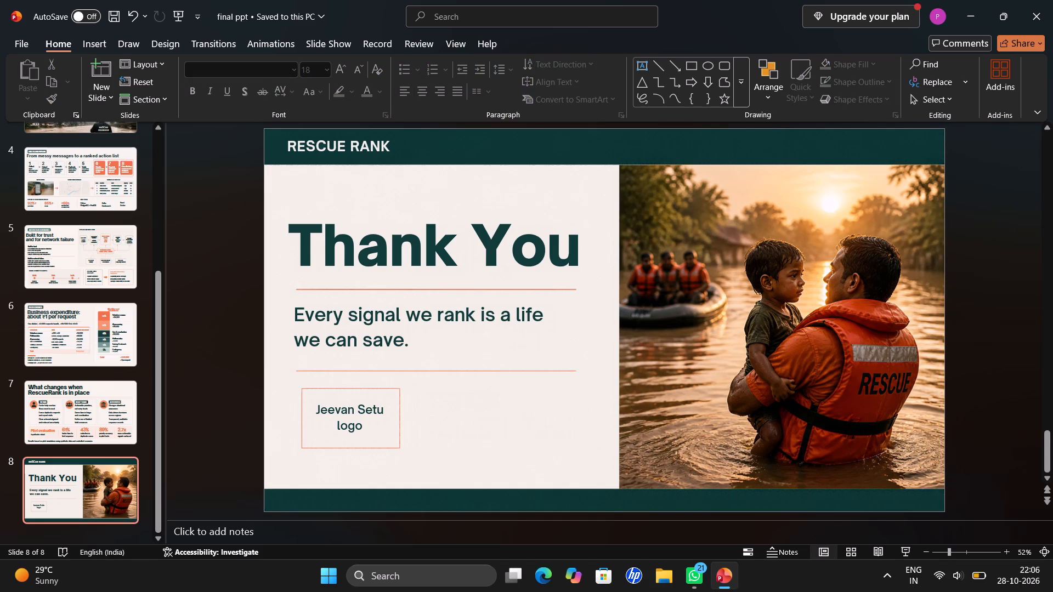
scroll(333, 452, "right", 1)
scroll(382, 458, "right", 1)
Return to the title slide and delete the first team member's name above the "Frontend Developer" role.
key("Left")
key("Left")
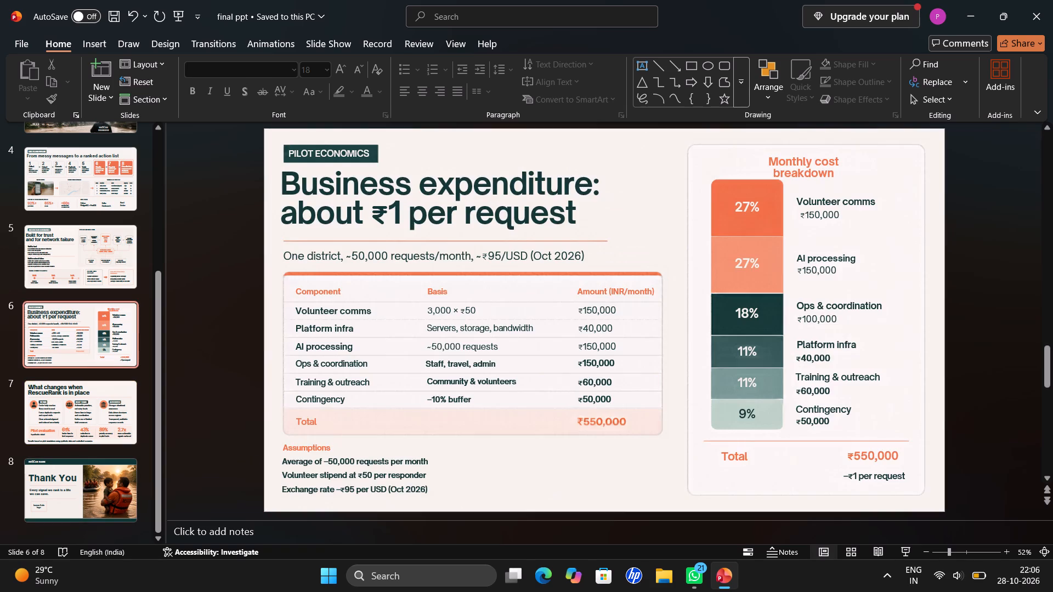
key("Left")
key("Left")
key("Left")
key("Left")
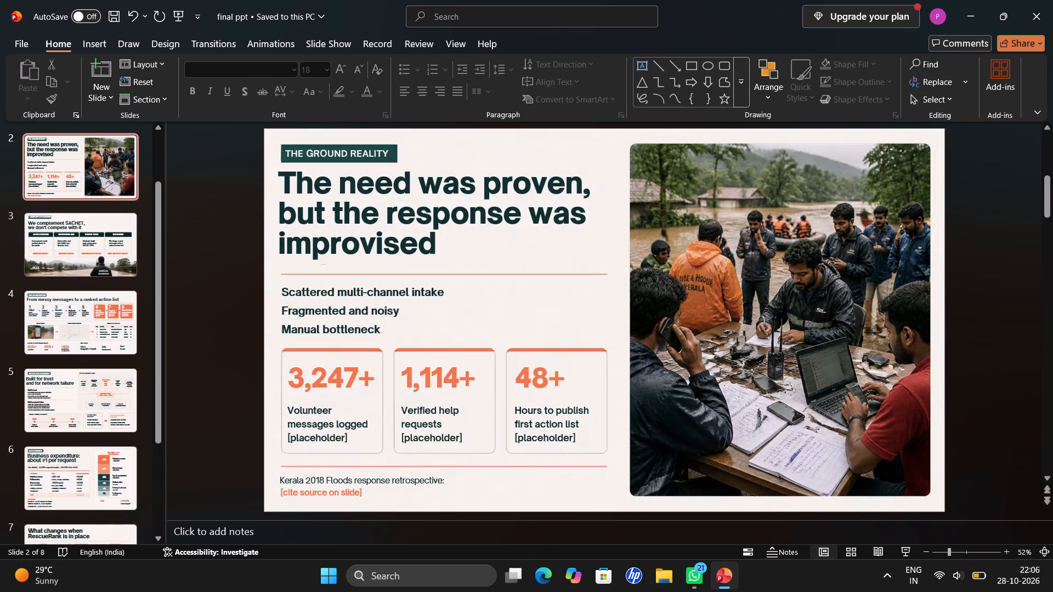
key("Left")
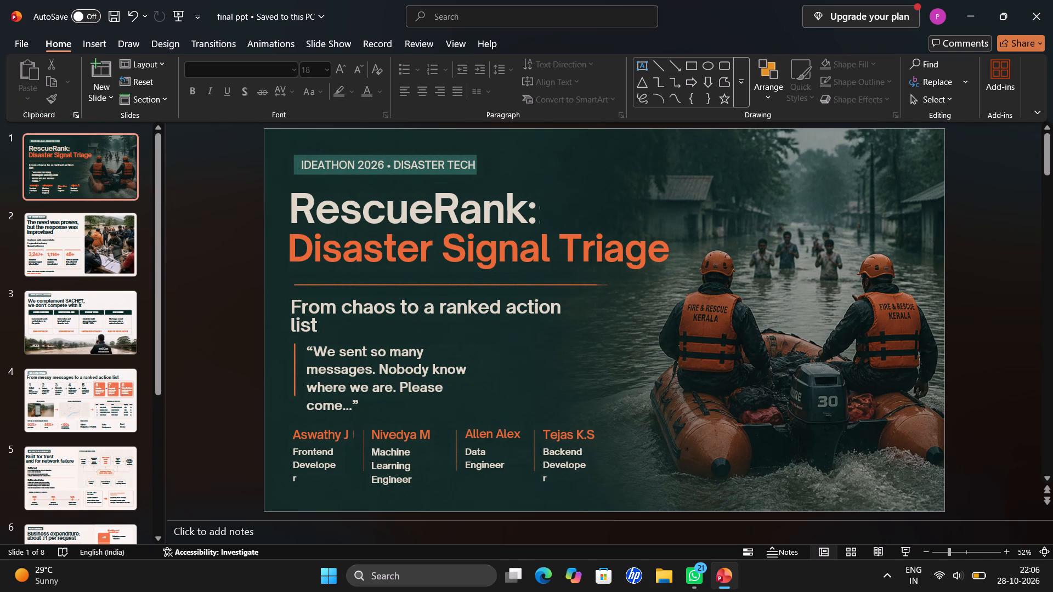
left_click(413, 431)
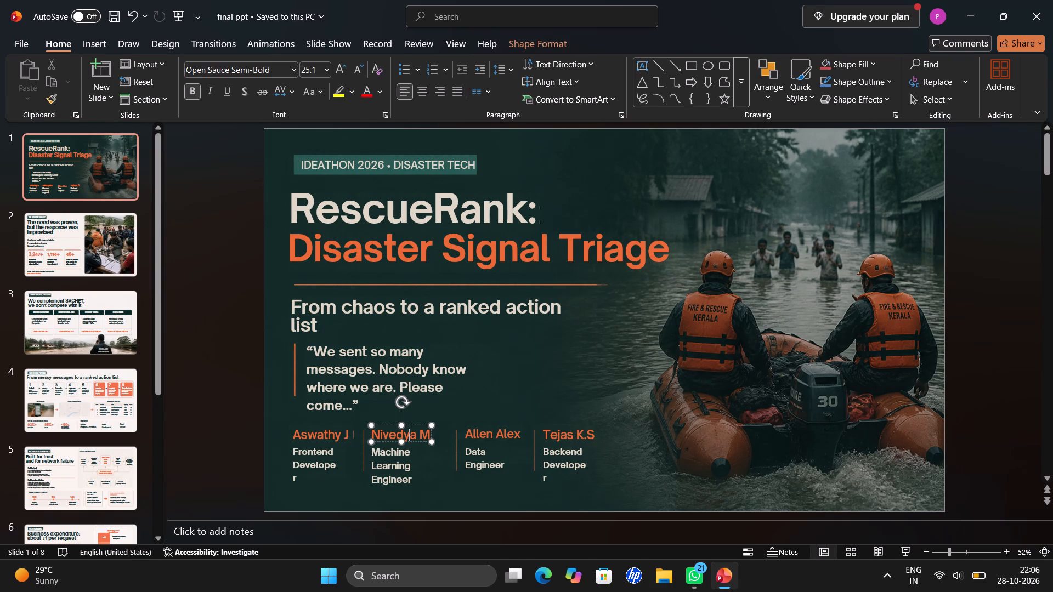
left_click(344, 431)
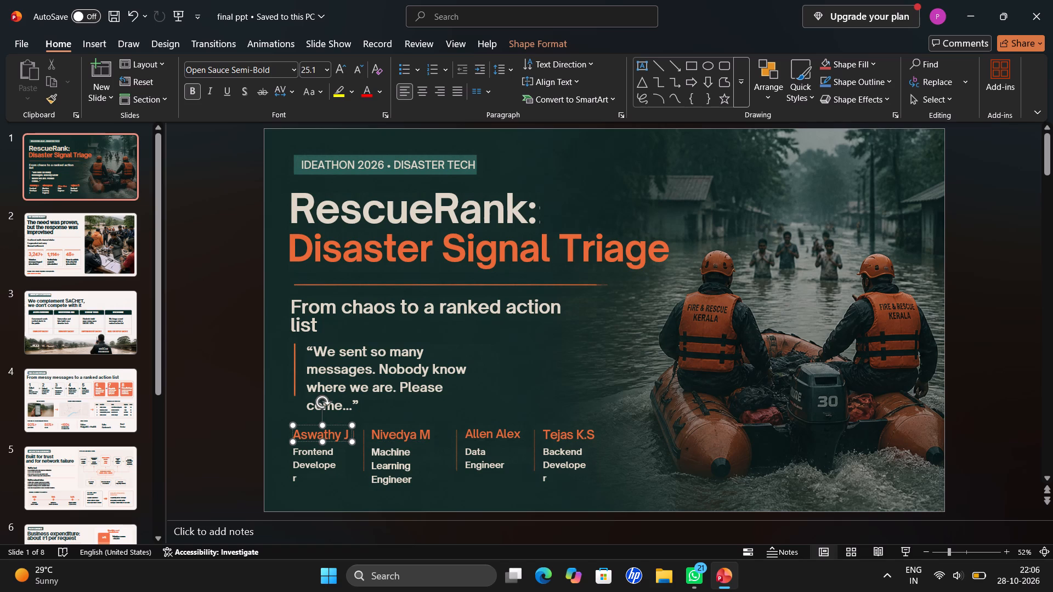
left_click(334, 459)
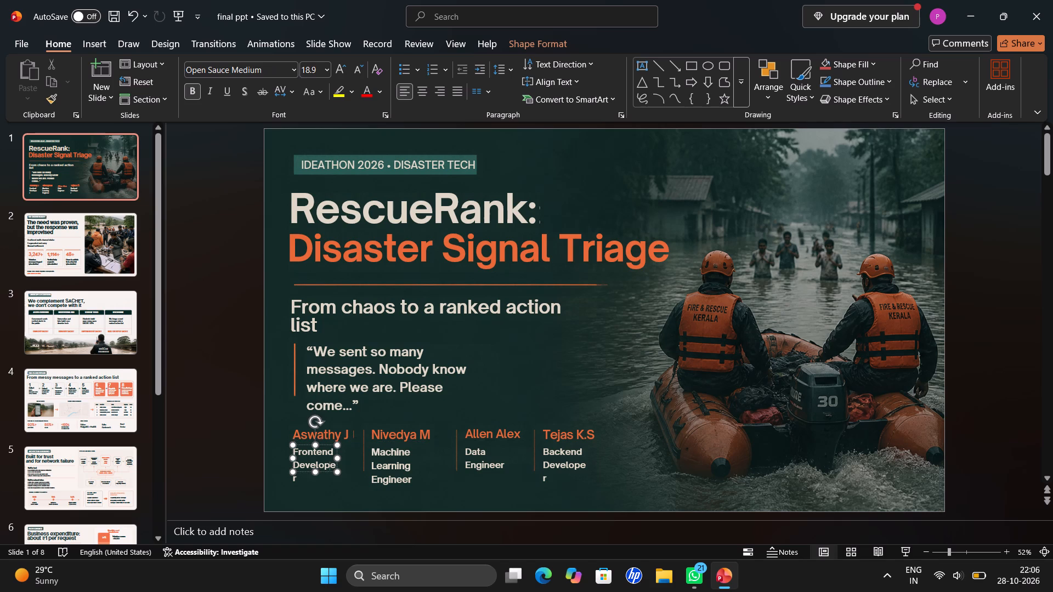
left_click(352, 435)
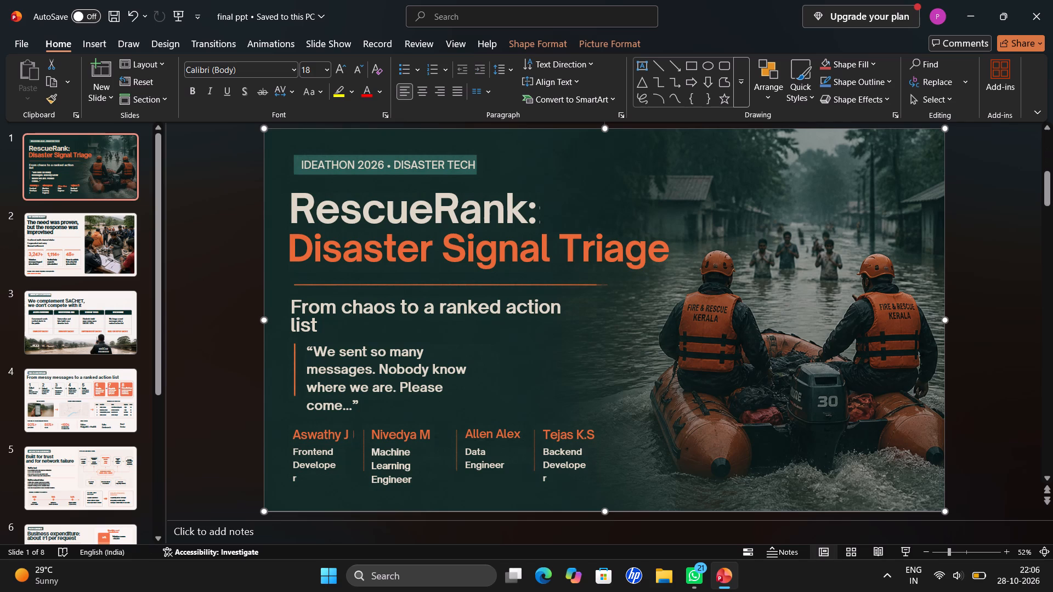
left_click(343, 439)
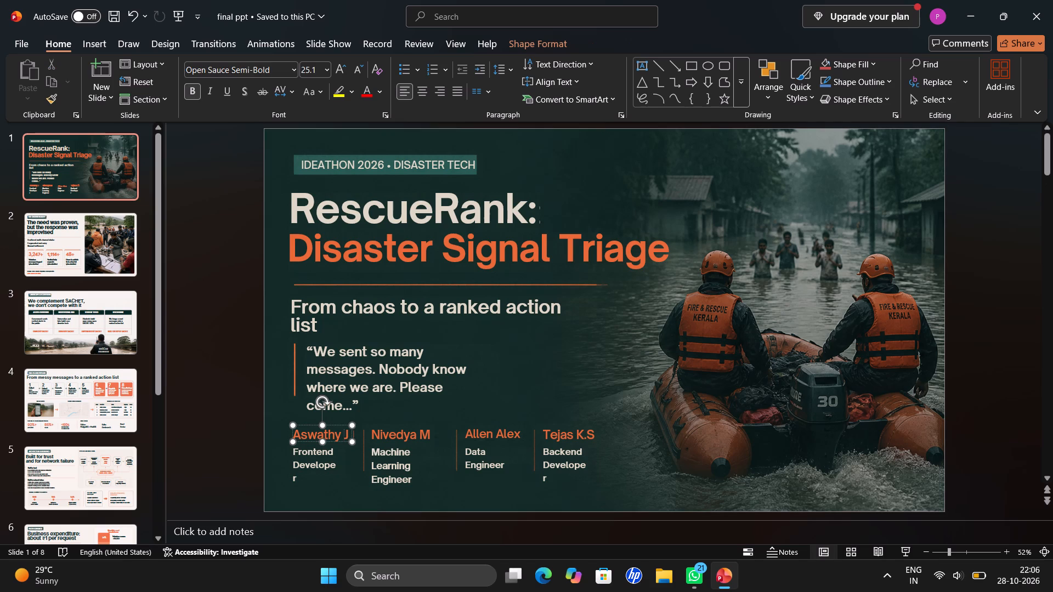
key("Right")
key("BackSpace")
key("BackSpace")
key("BackSpace")
key("BackSpace")
key("BackSpace")
key("BackSpace")
key("BackSpace")
key("BackSpace")
key("BackSpace")
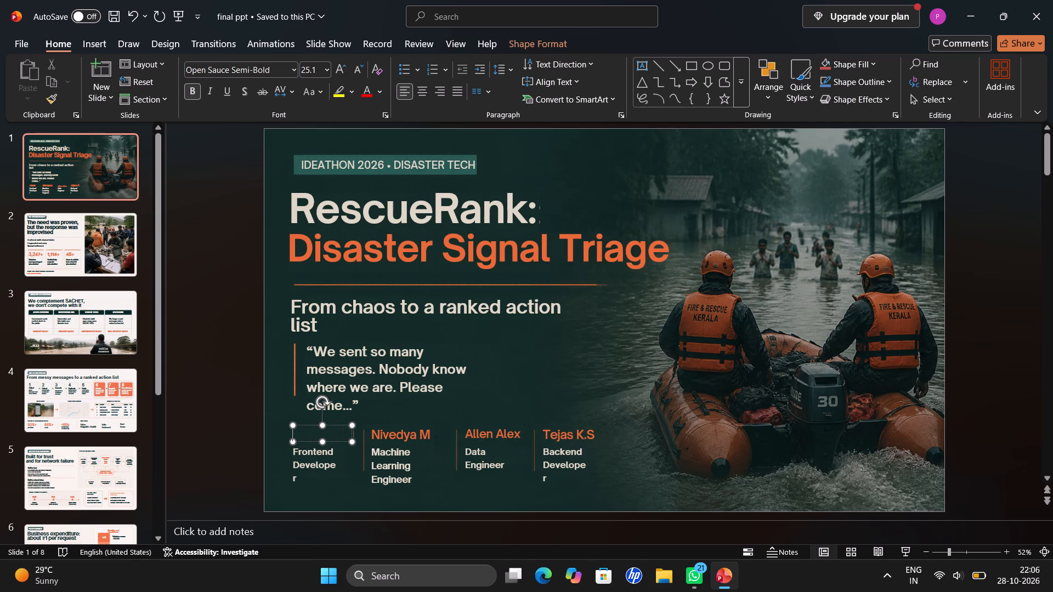
left_click(285, 459)
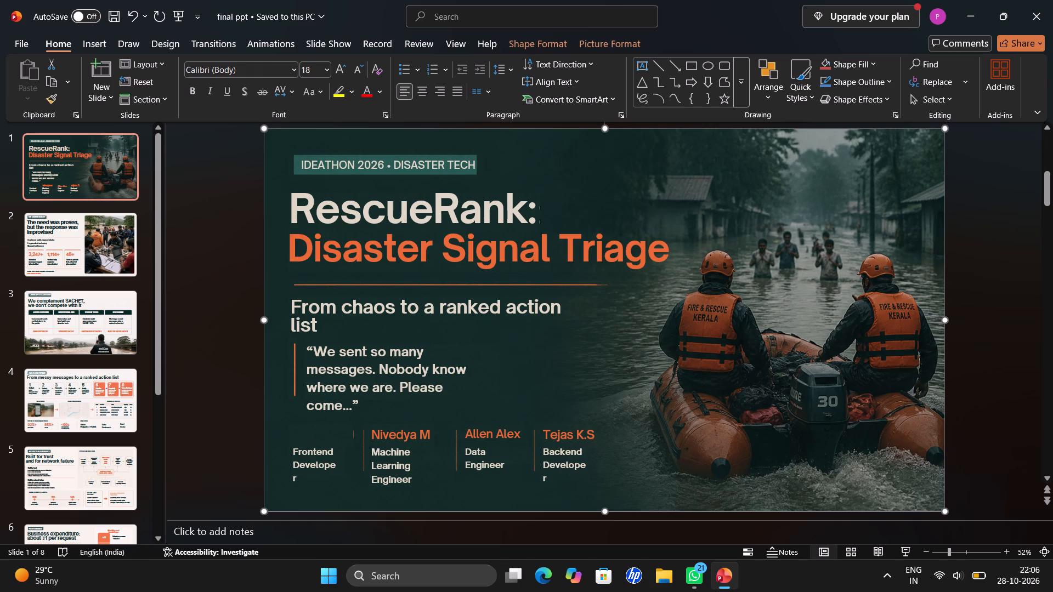
Delete the "Frontend Developer" role text box from the title slide.
left_click(294, 452)
left_click_drag(294, 452, 288, 445)
key("BackSpace")
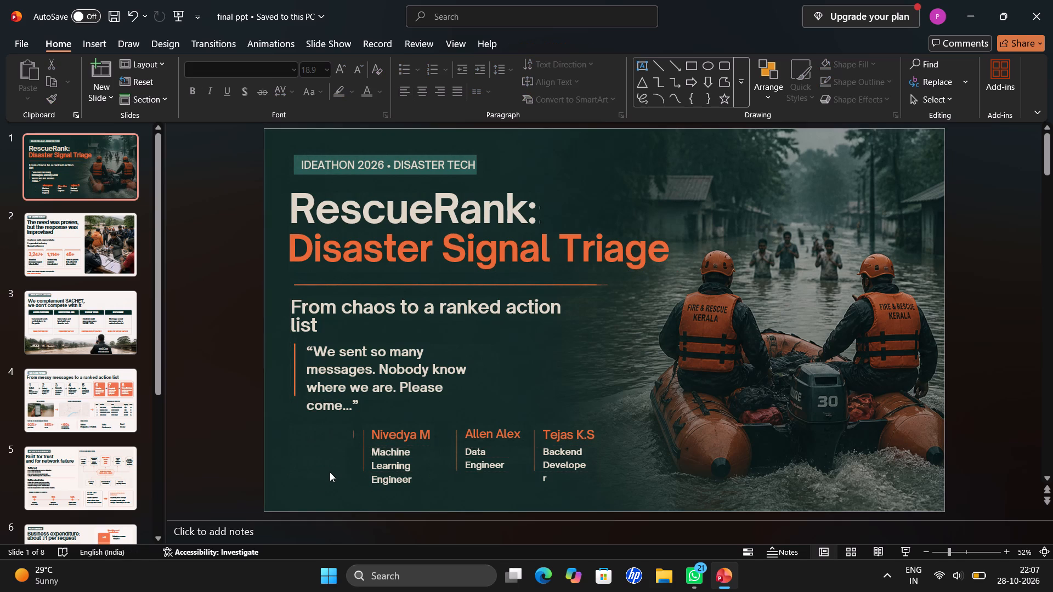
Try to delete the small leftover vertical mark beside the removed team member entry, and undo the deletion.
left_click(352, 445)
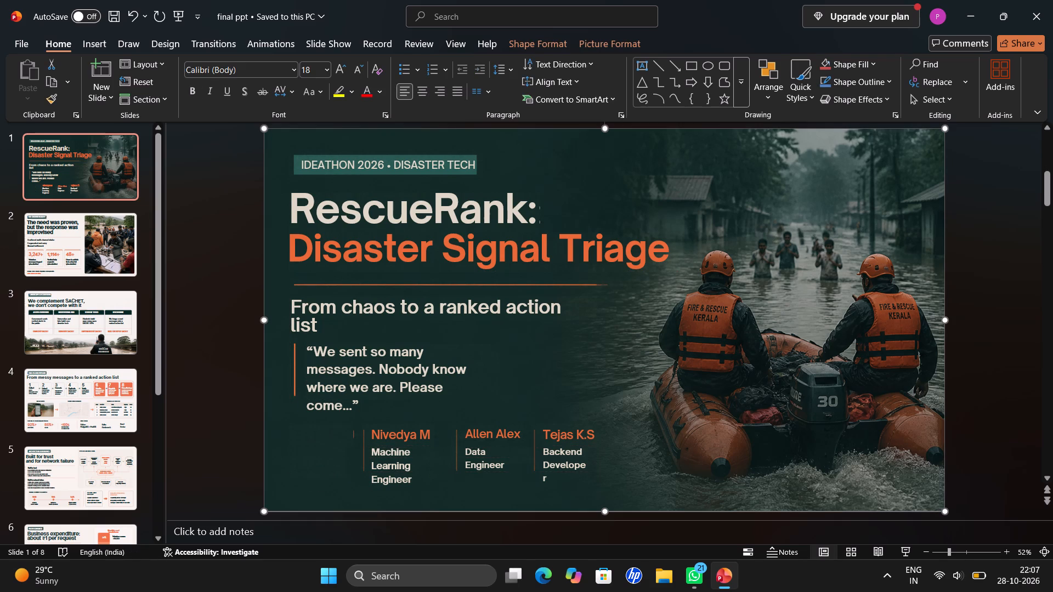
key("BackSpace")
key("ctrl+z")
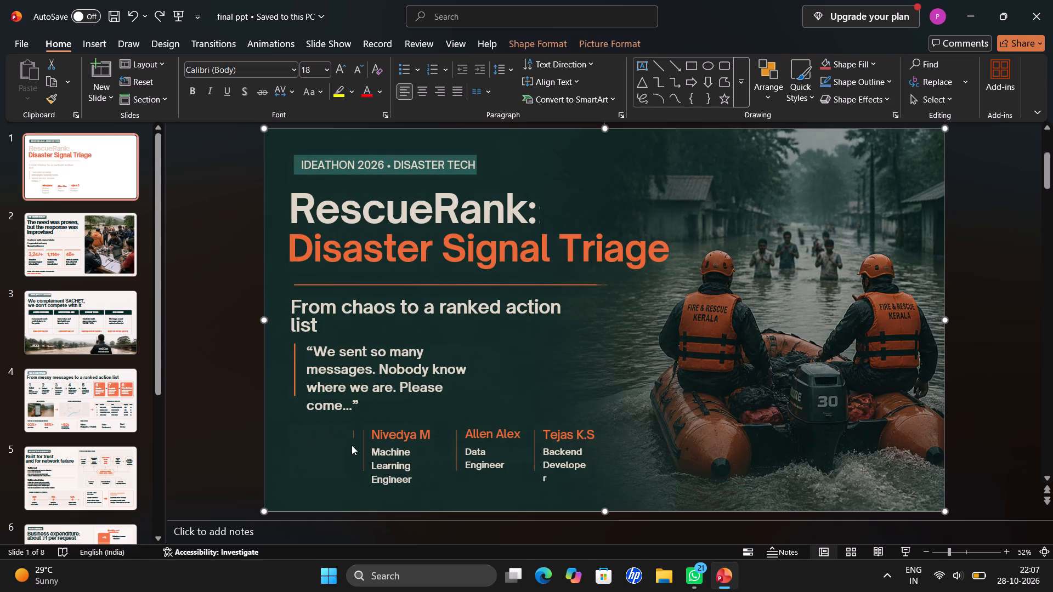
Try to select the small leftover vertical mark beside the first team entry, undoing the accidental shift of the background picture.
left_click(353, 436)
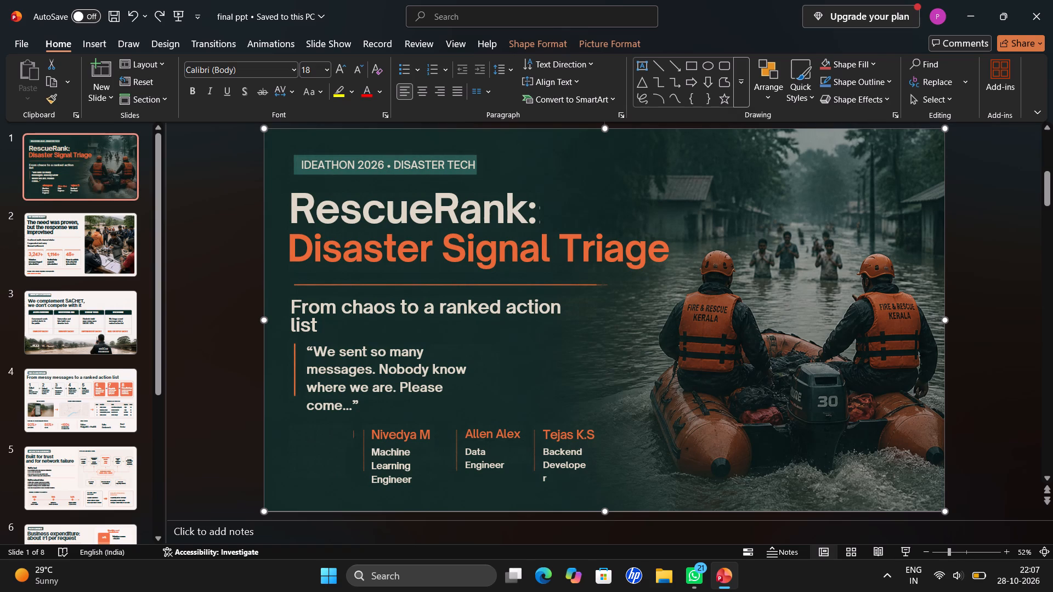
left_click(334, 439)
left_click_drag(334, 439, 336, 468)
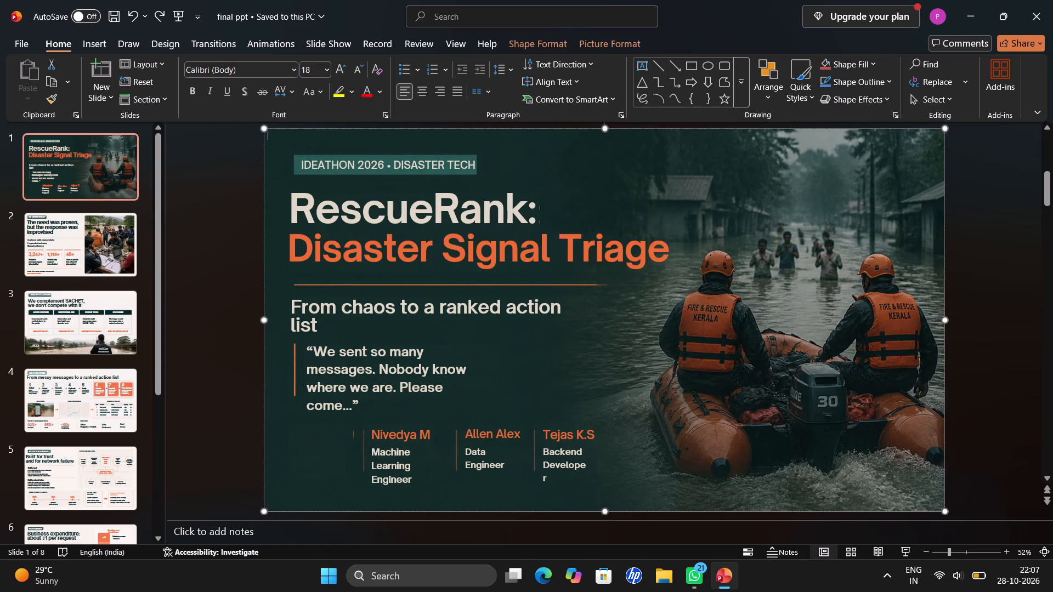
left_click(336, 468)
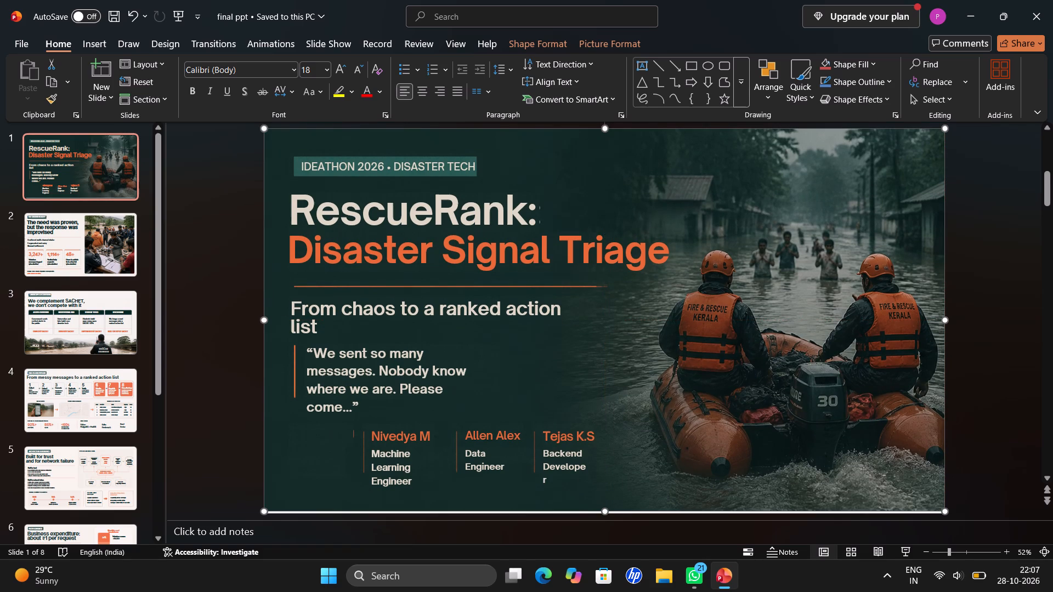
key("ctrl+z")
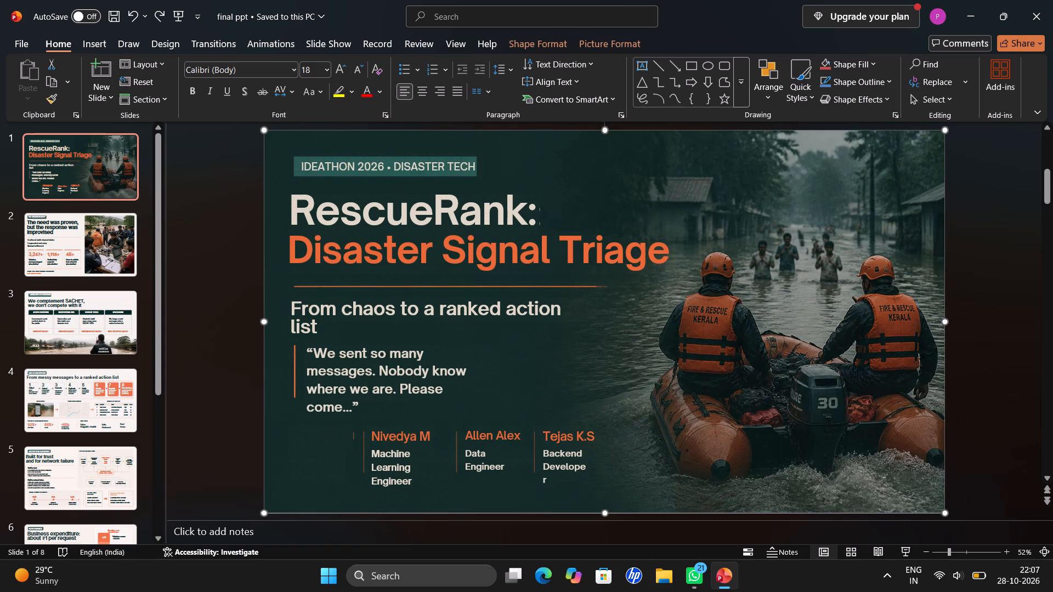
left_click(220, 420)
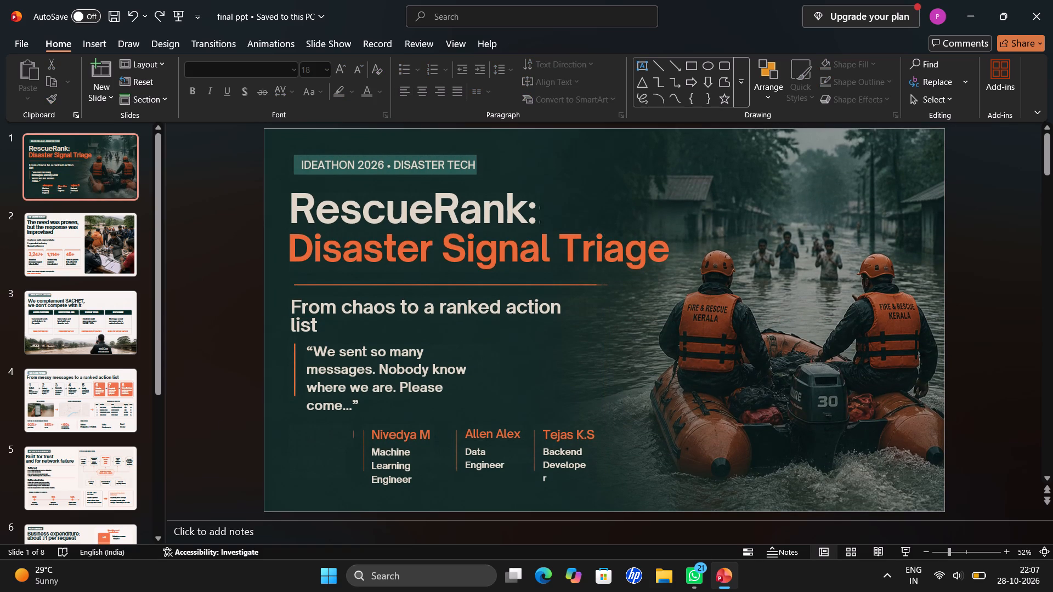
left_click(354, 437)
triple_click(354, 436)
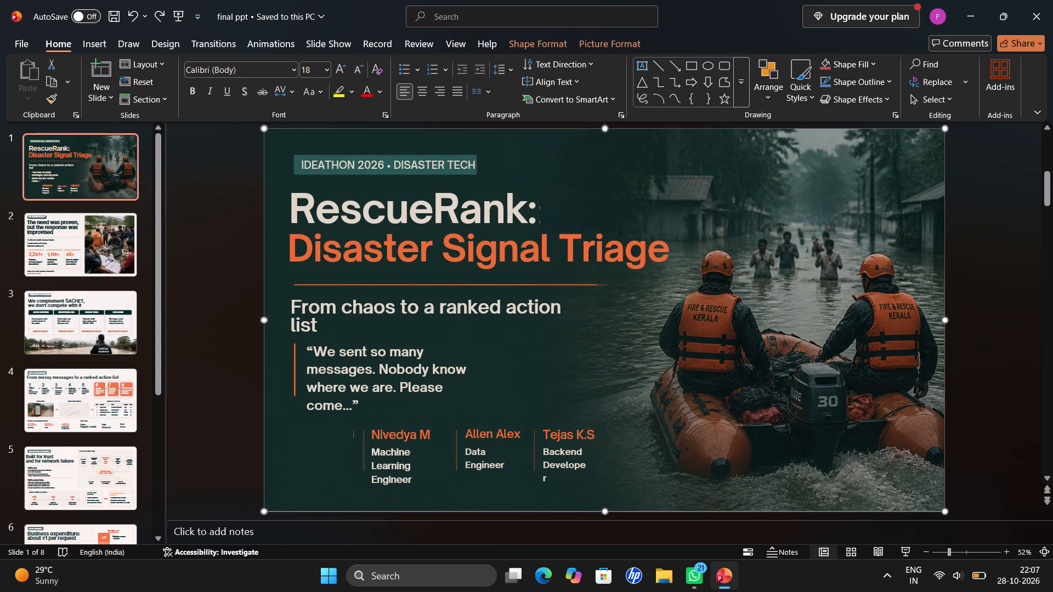
Replace the name above the "Machine Learning Engineer" role with the new team member's full name.
left_click(391, 444)
left_click(401, 442)
left_click(410, 441)
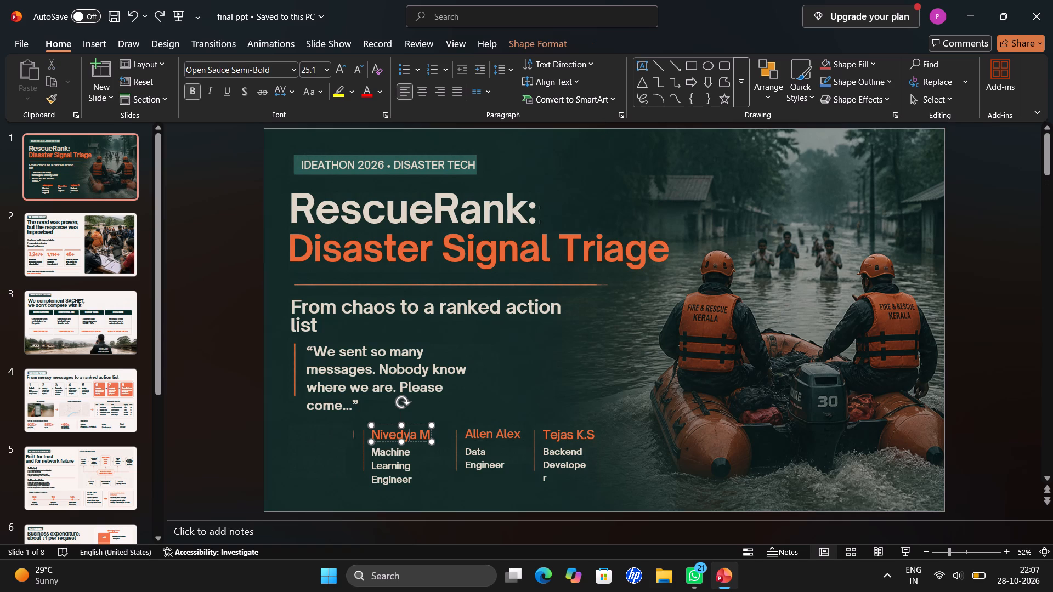
key("Right")
key("Right")
key("Right")
key("Right")
key("BackSpace")
key("BackSpace")
key("BackSpace")
key("BackSpace")
key("BackSpace")
key("BackSpace")
key("BackSpace")
key("BackSpace")
key("BackSpace")
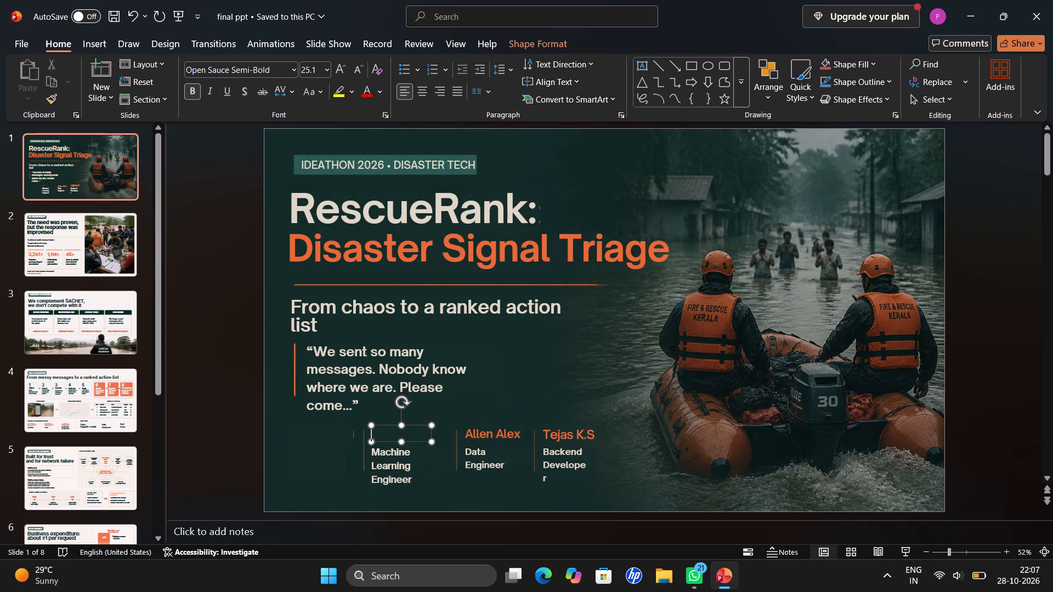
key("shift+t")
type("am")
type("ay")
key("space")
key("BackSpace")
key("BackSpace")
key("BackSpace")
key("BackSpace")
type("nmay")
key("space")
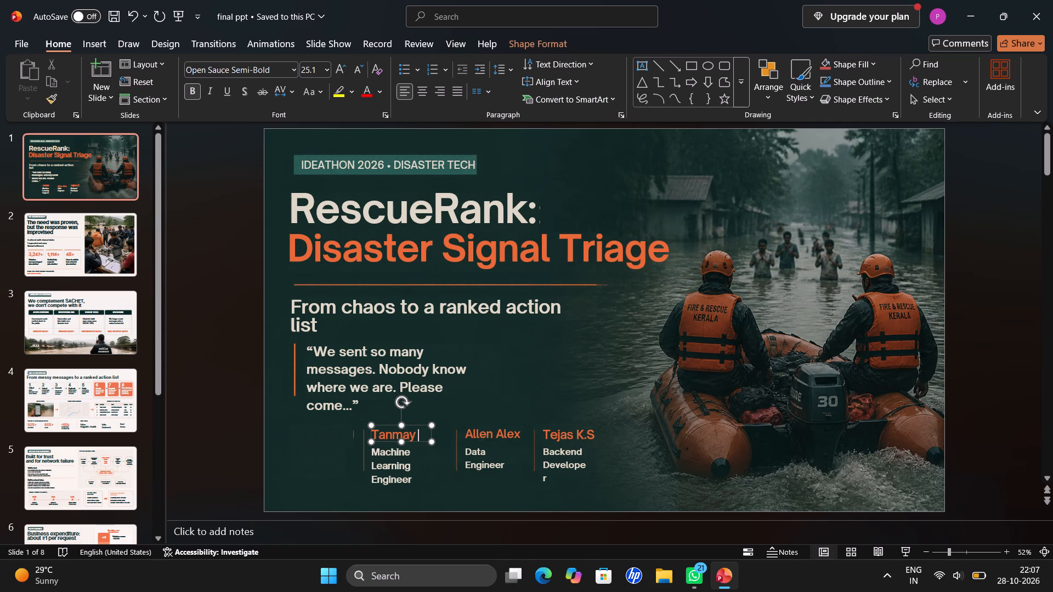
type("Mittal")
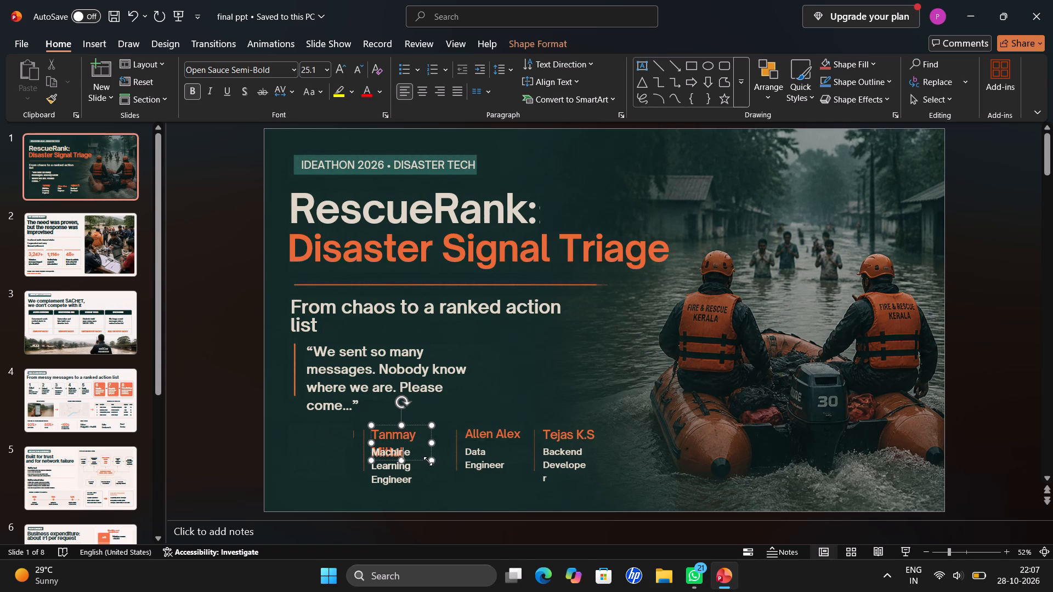
Widen the new name box to fit one line and the role box below it so "Machine Learning" stays on one line.
left_click_drag(428, 461, 467, 445)
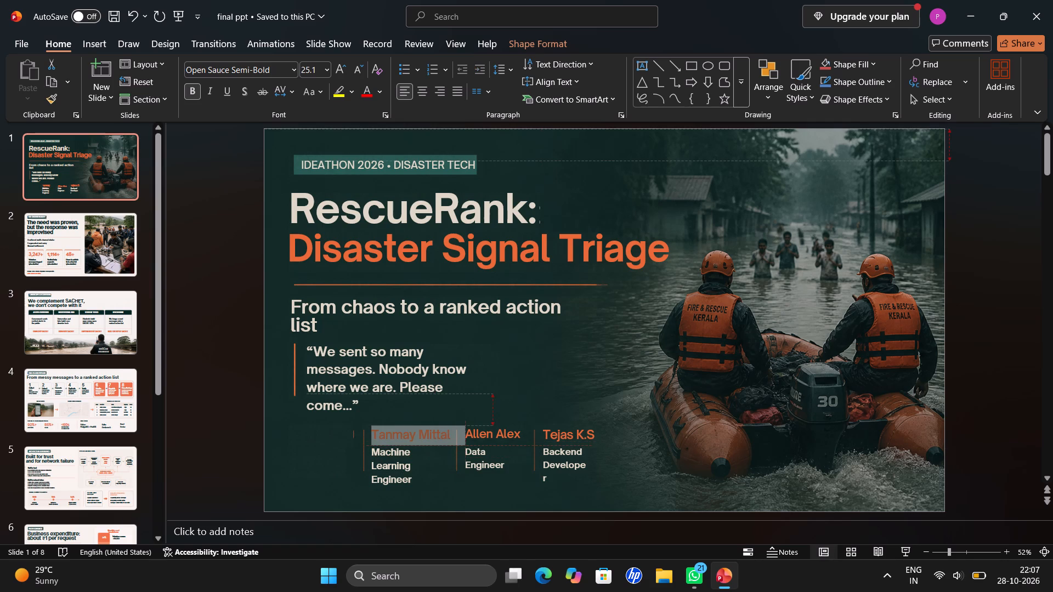
left_click_drag(467, 445, 455, 442)
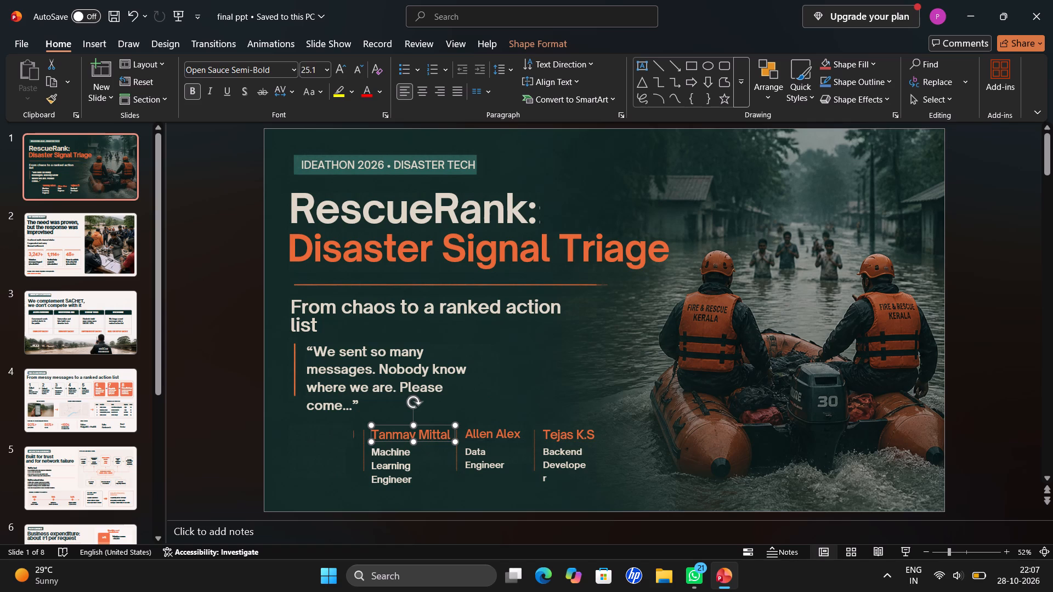
left_click(490, 445)
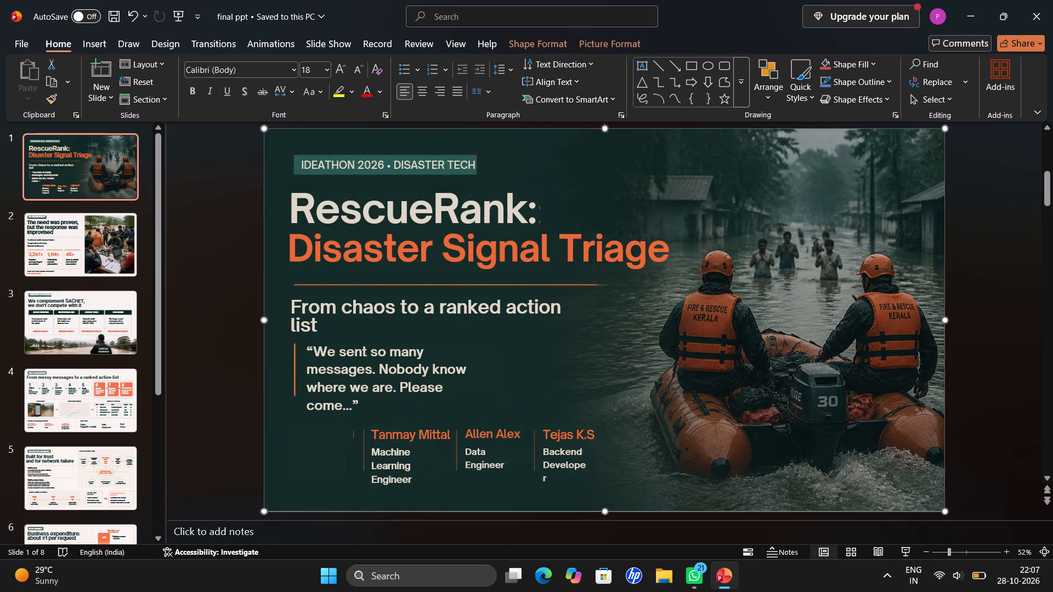
left_click(397, 459)
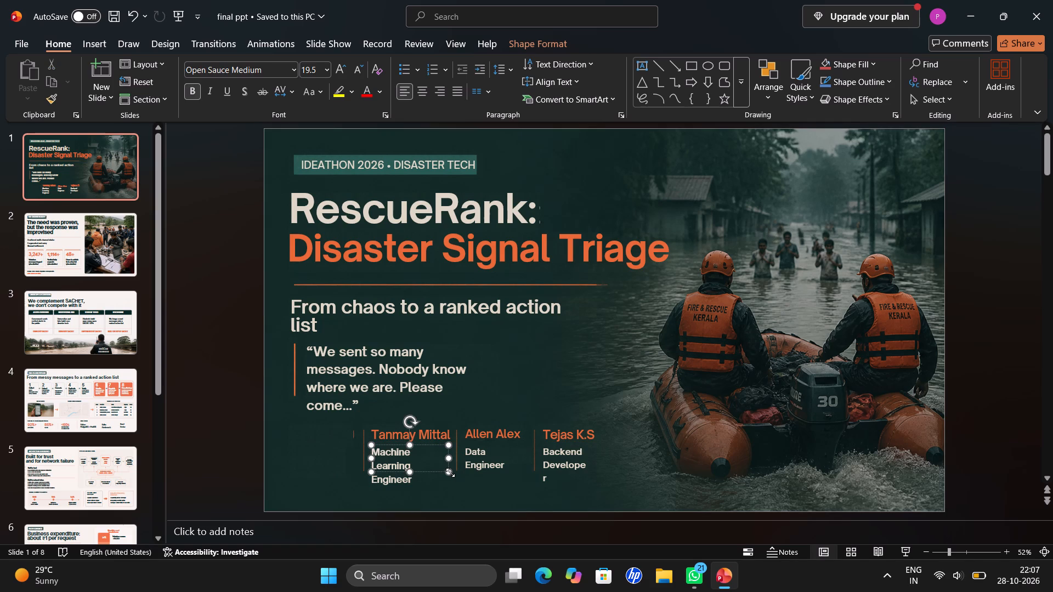
left_click_drag(450, 473, 458, 473)
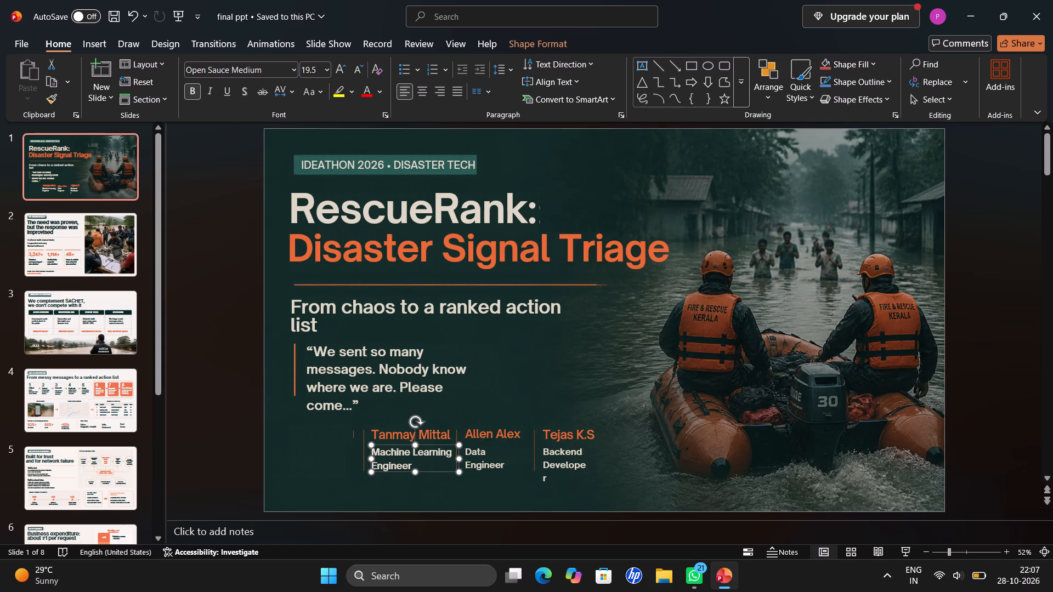
left_click(502, 475)
Replace the name above the "Data Engineer" role with the new team member's full name.
left_click(510, 432)
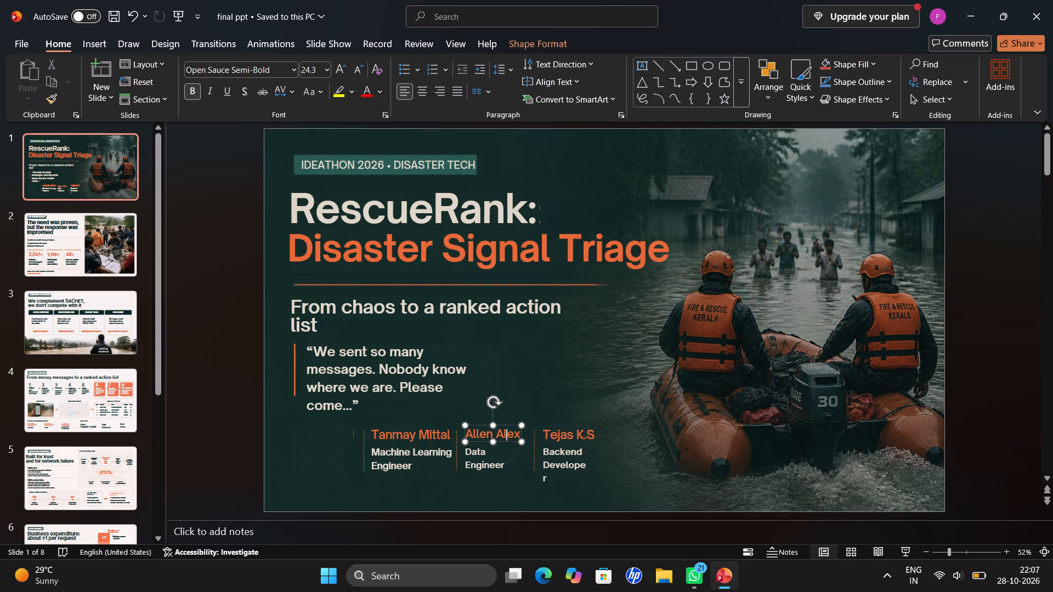
left_click(518, 435)
key("BackSpace")
key("BackSpace")
key("BackSpace")
key("BackSpace")
key("BackSpace")
key("BackSpace")
key("BackSpace")
key("BackSpace")
key("BackSpace")
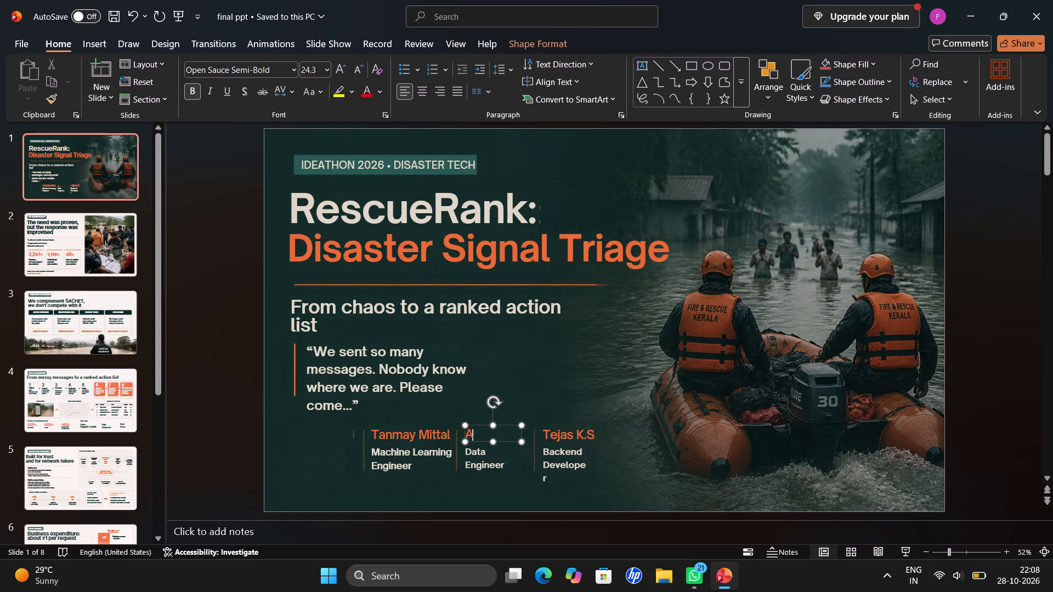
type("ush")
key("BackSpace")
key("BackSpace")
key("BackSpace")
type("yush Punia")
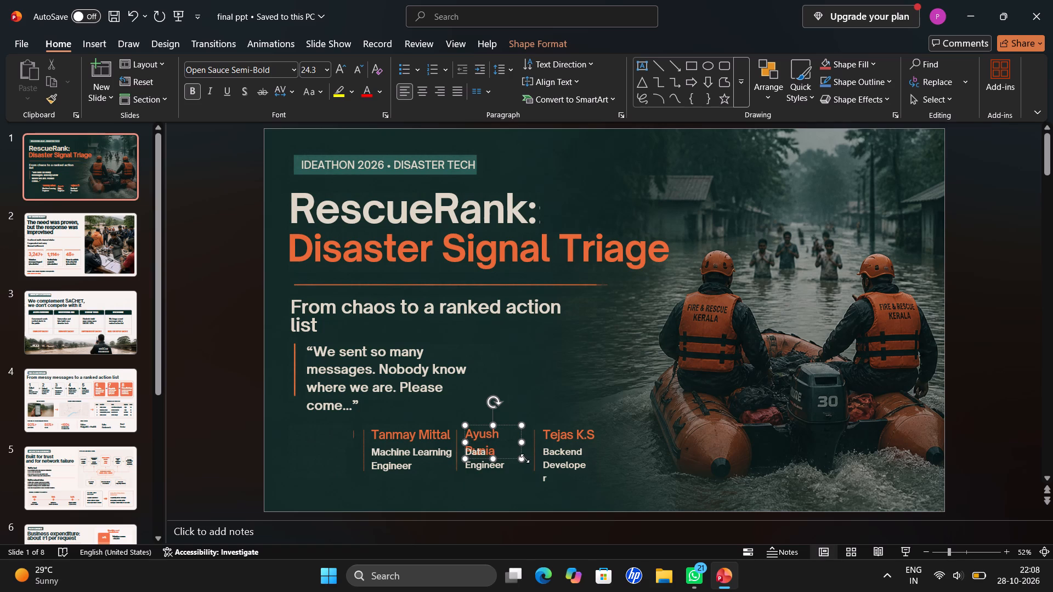
Widen the second team entry's name box and its "Data Engineer" role box so each fits on one line.
left_click_drag(525, 458, 533, 447)
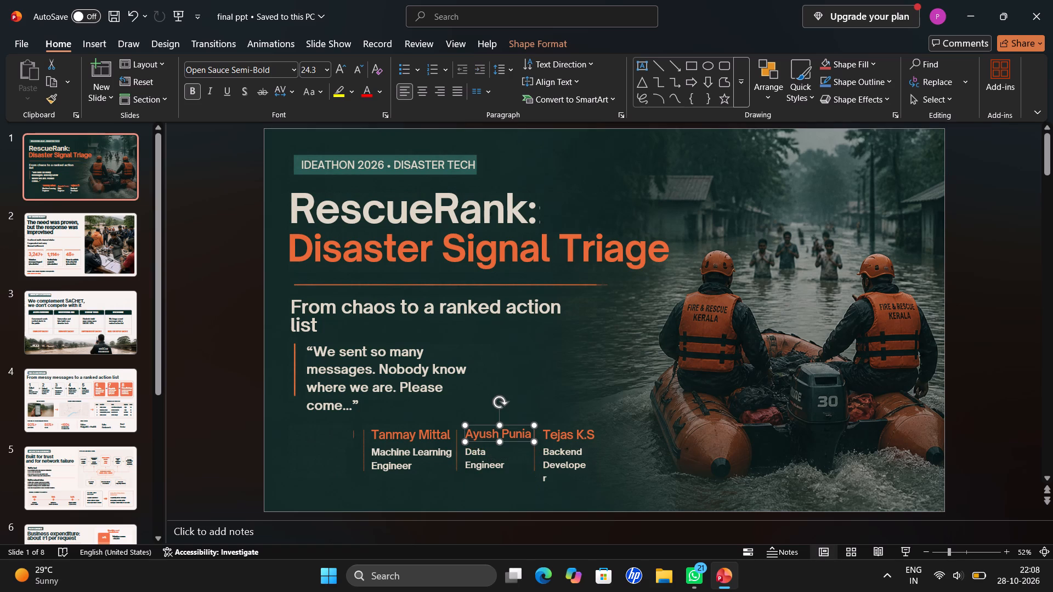
left_click(492, 459)
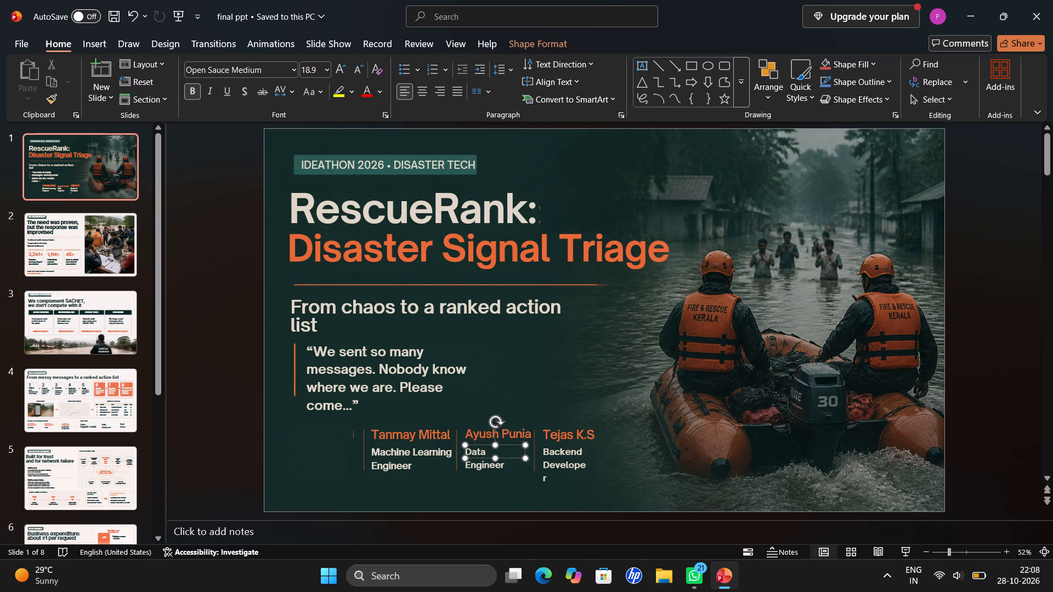
double_click(524, 462)
left_click(467, 450)
left_click_drag(523, 456, 529, 456)
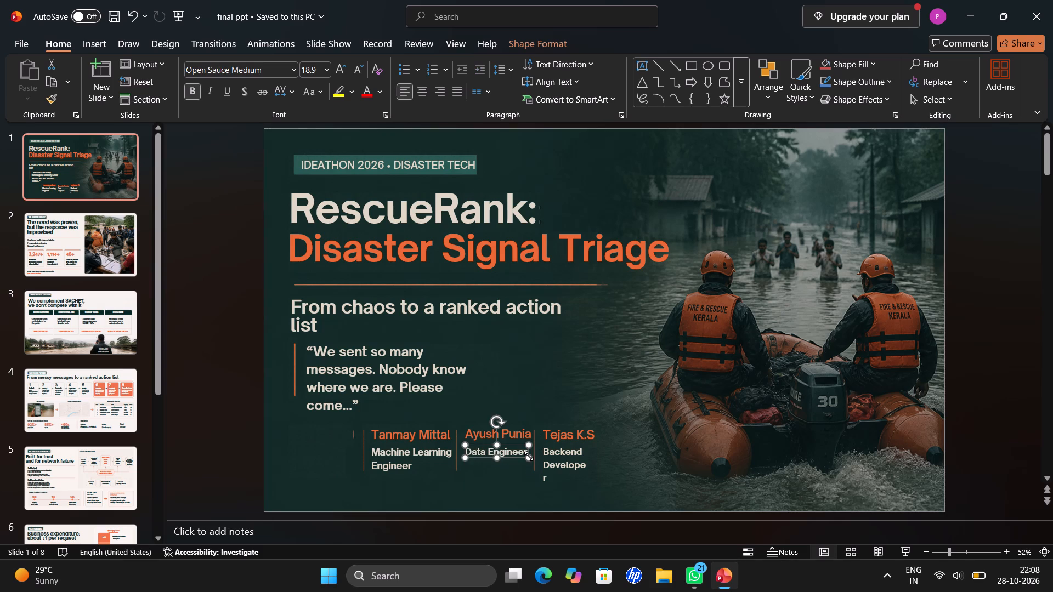
Replace the name above the "Backend Developer" role with the new team member's full name.
left_click(562, 441)
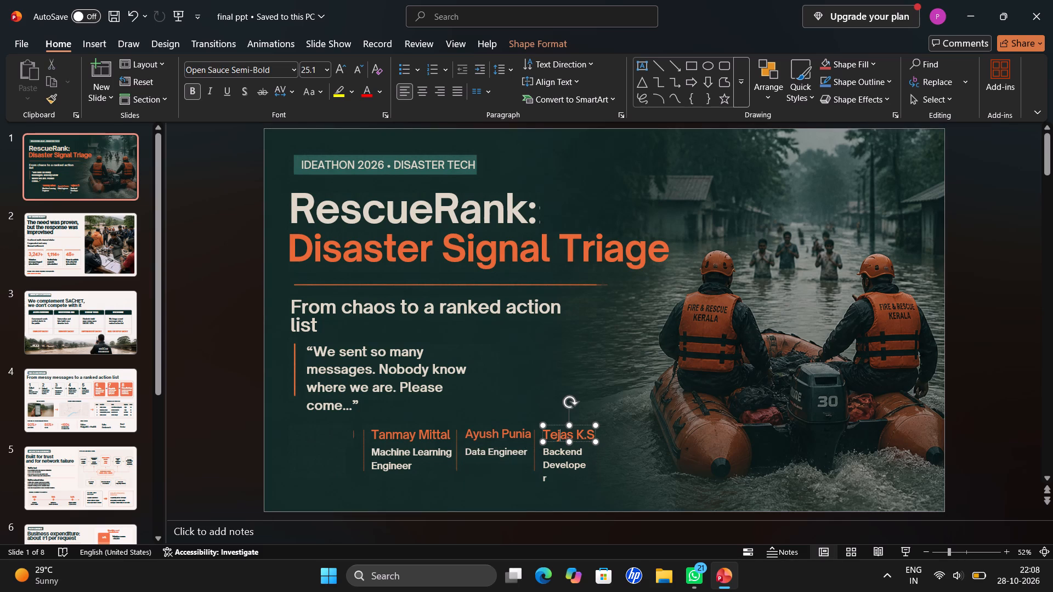
left_click(591, 439)
key("BackSpace")
key("BackSpace")
key("BackSpace")
key("BackSpace")
key("BackSpace")
key("BackSpace")
key("BackSpace")
key("BackSpace")
key("BackSpace")
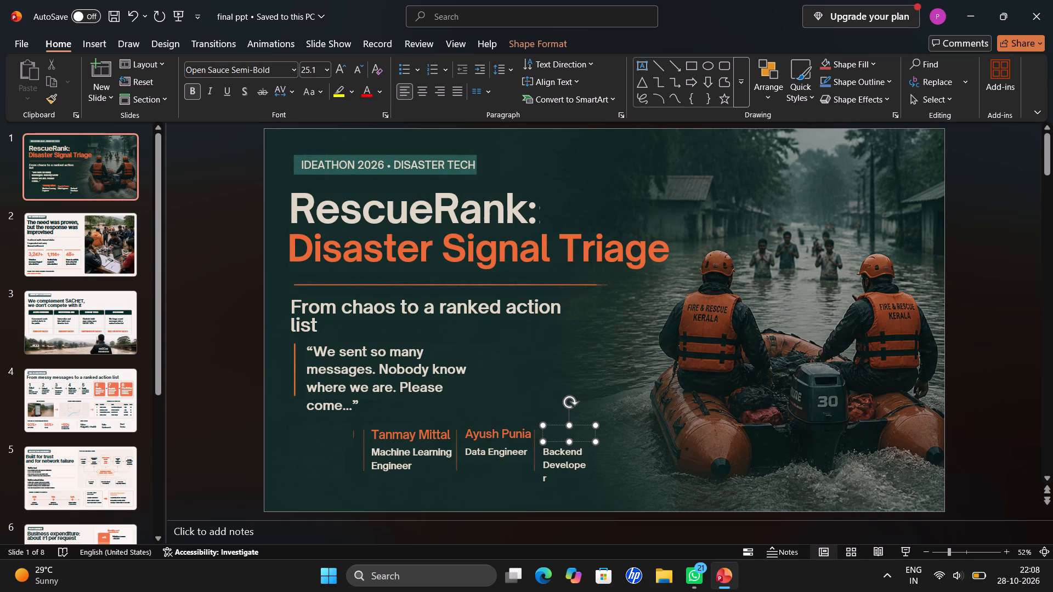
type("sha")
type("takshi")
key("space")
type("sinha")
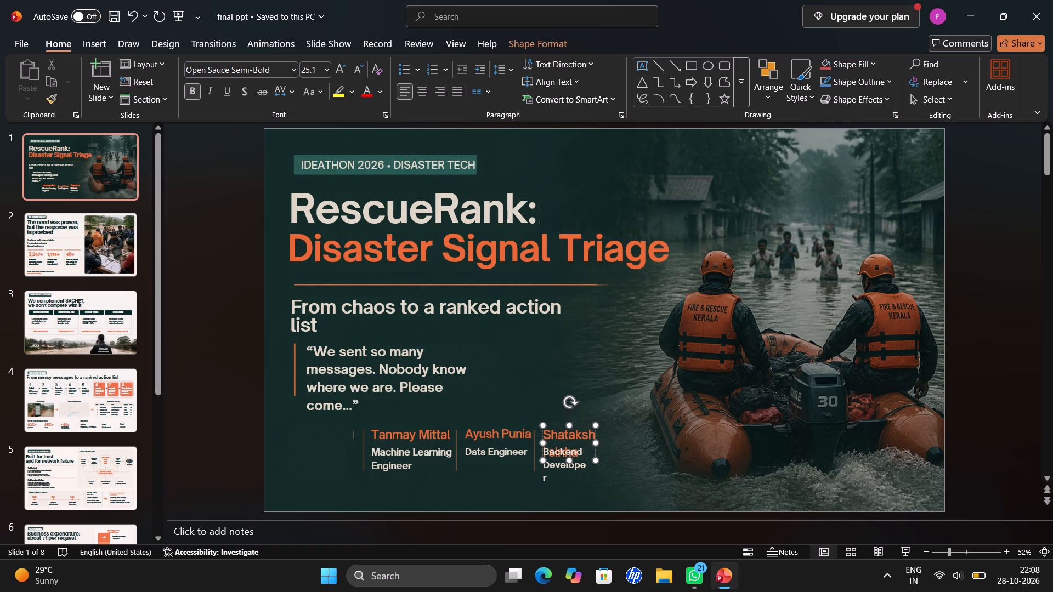
Widen the name box above "Backend Developer" so the full name fits on one line.
left_click_drag(593, 459, 609, 451)
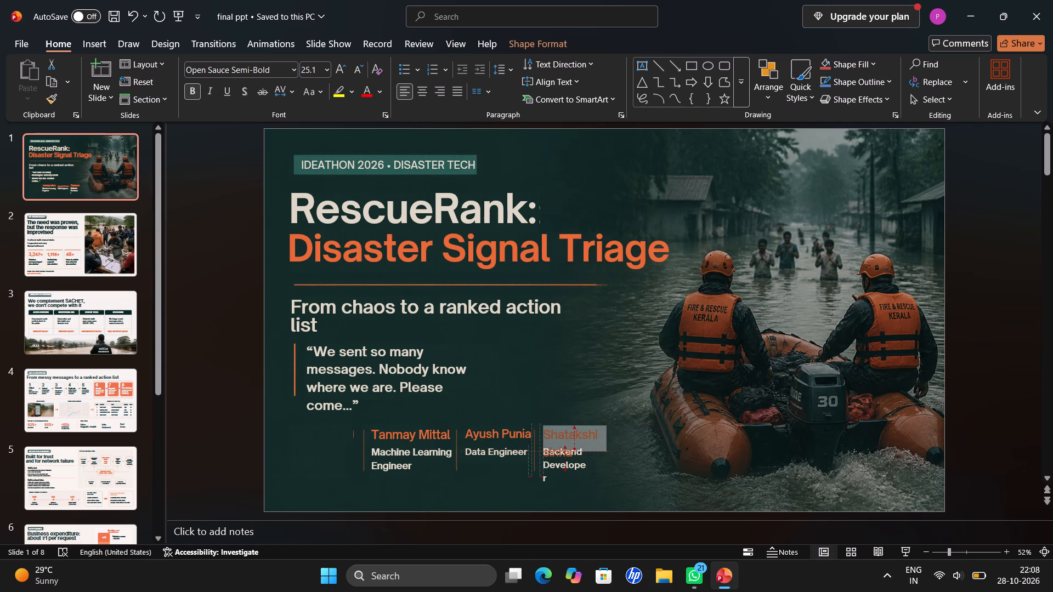
left_click_drag(609, 451, 640, 451)
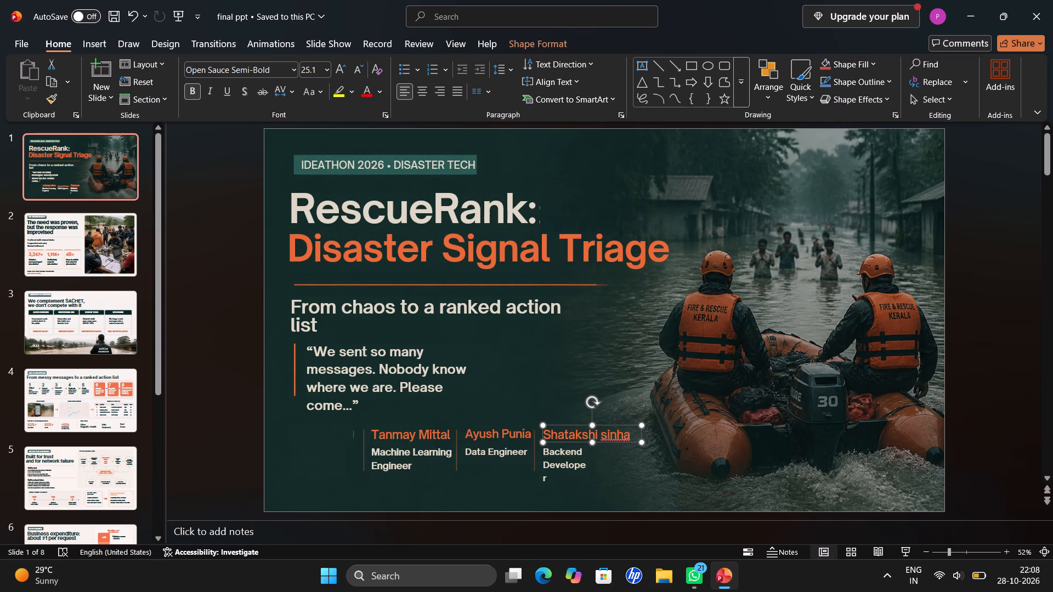
Widen the "Backend Developer" role box on the title slide so the word "Developer" fits unbroken on its line.
left_click(563, 455)
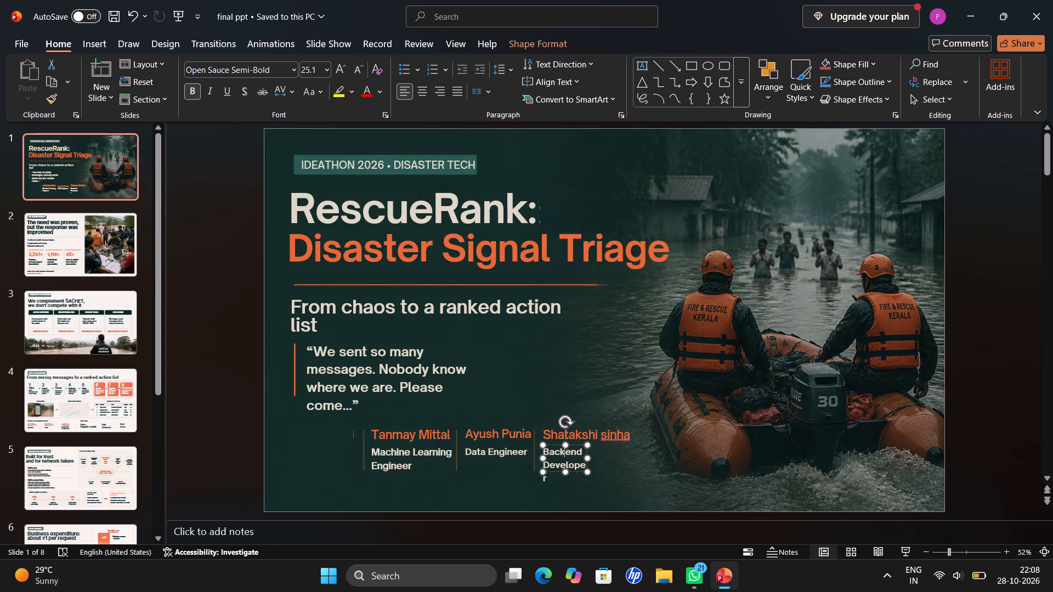
left_click_drag(588, 473, 616, 469)
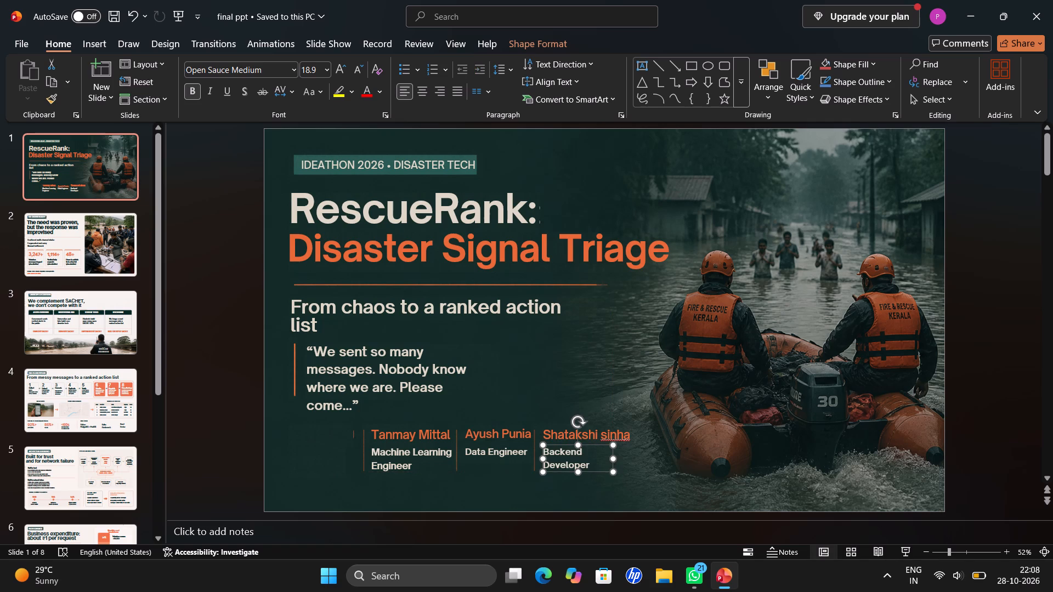
left_click_drag(613, 473, 636, 474)
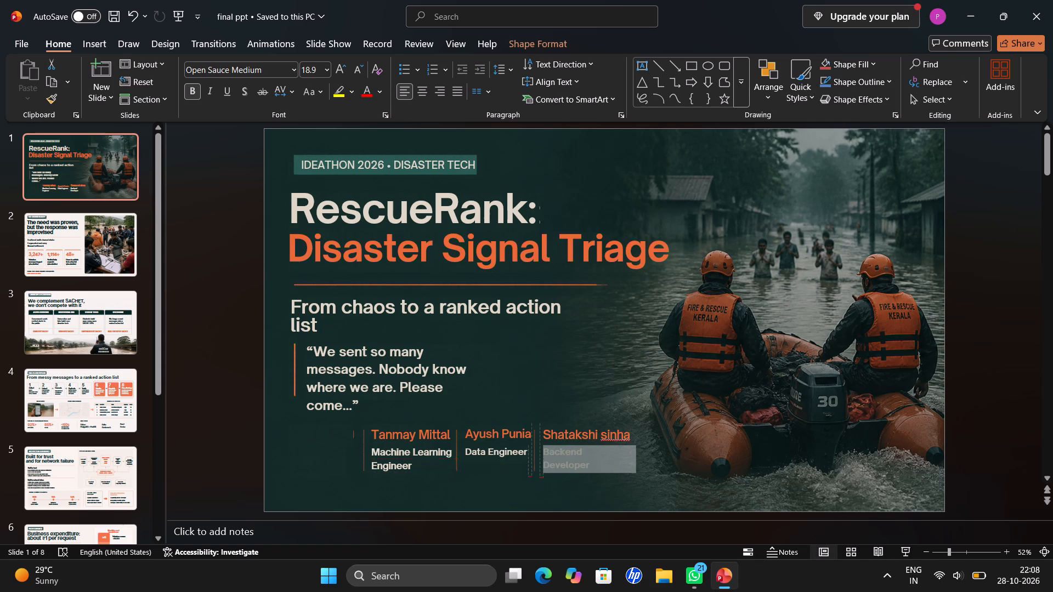
left_click_drag(636, 474, 663, 465)
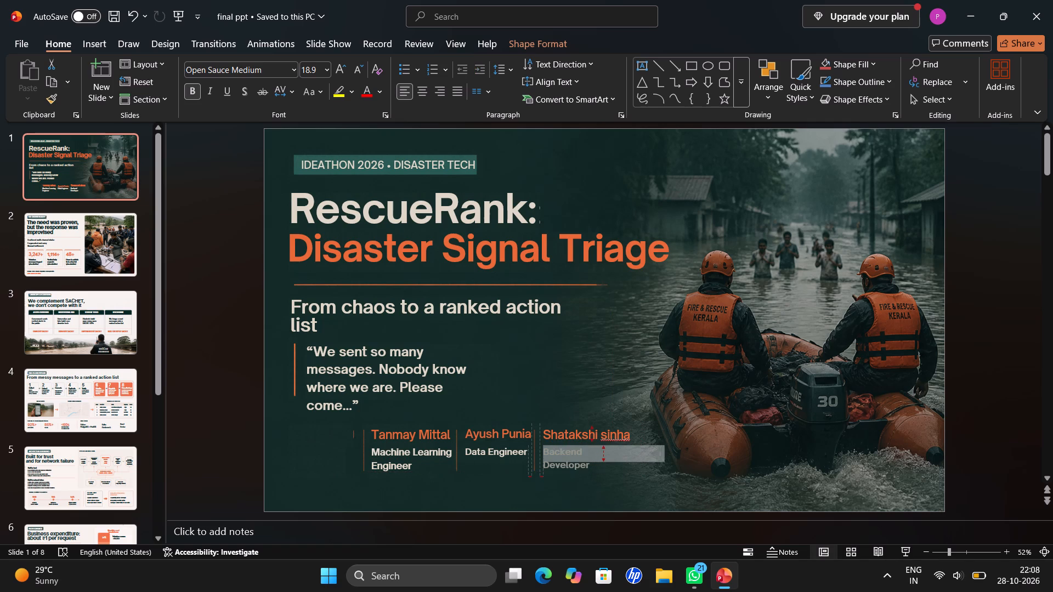
left_click_drag(663, 465, 627, 486)
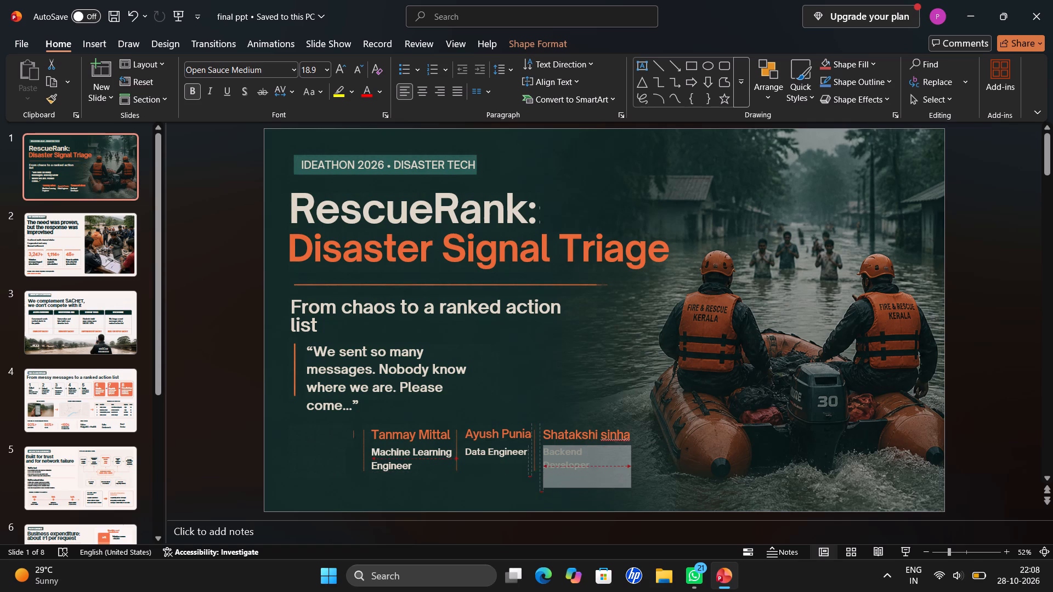
left_click_drag(627, 486, 628, 469)
left_click(603, 488)
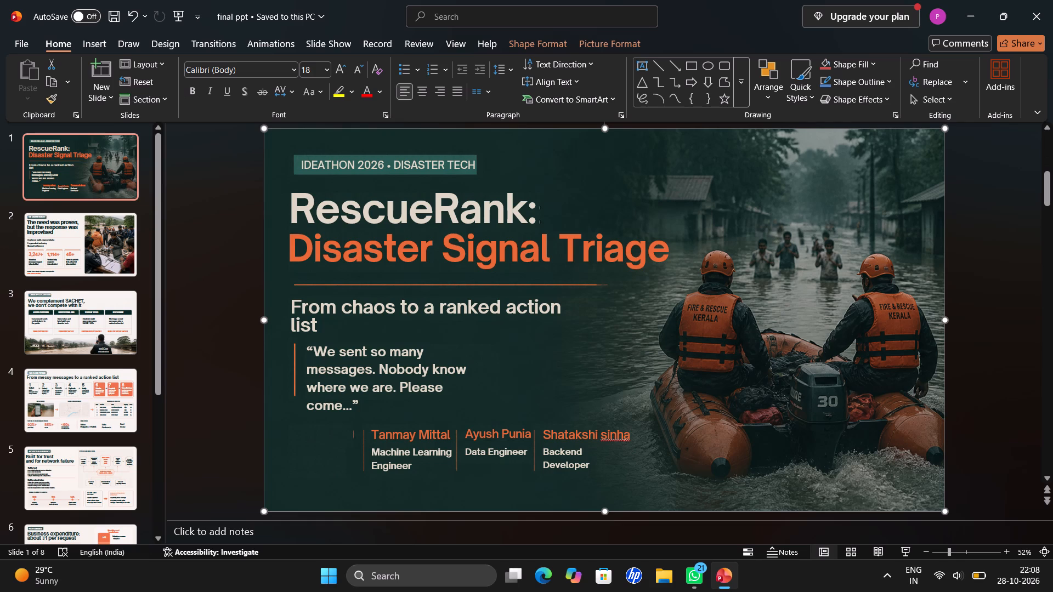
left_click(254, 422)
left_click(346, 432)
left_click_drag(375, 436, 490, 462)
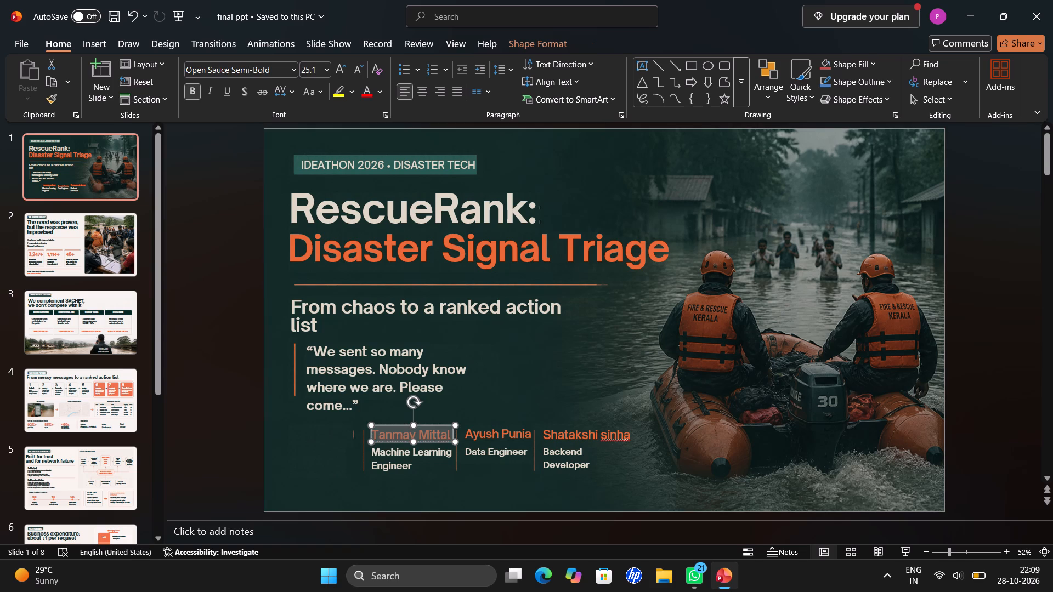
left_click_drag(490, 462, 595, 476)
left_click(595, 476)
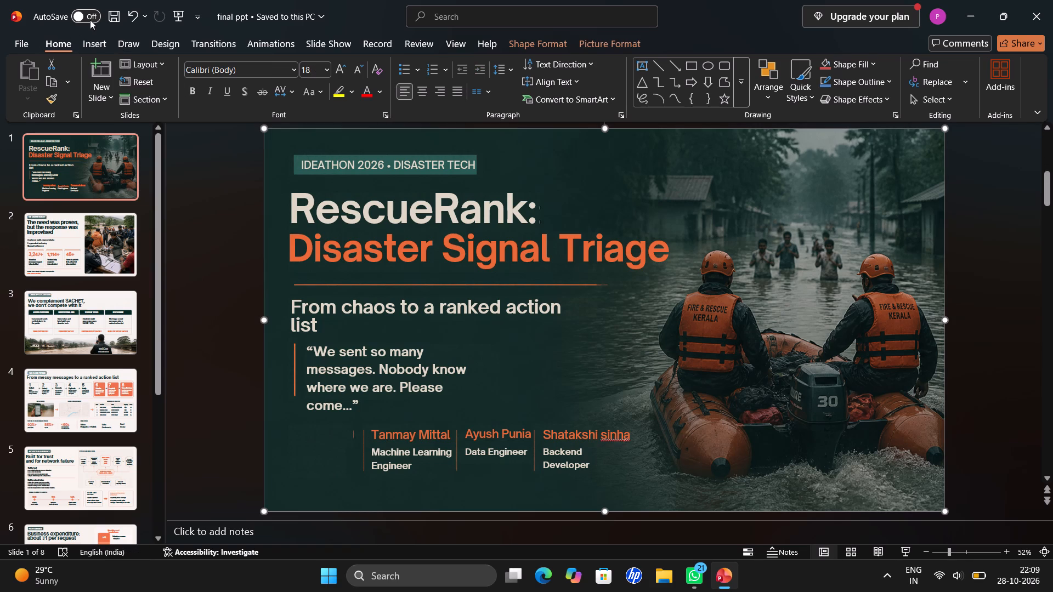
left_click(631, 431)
Save the presentation.
left_click(107, 22)
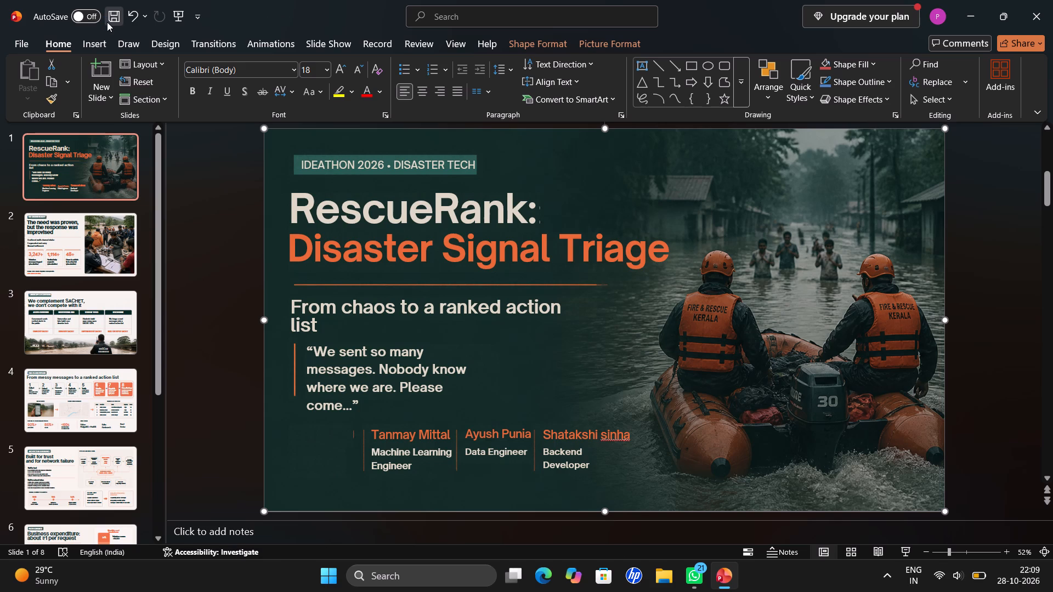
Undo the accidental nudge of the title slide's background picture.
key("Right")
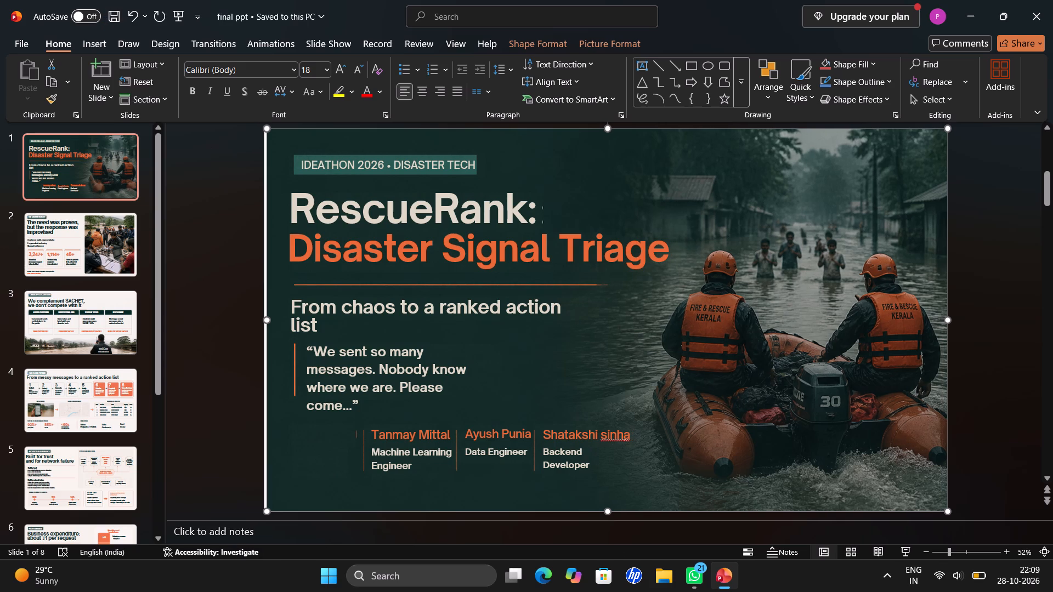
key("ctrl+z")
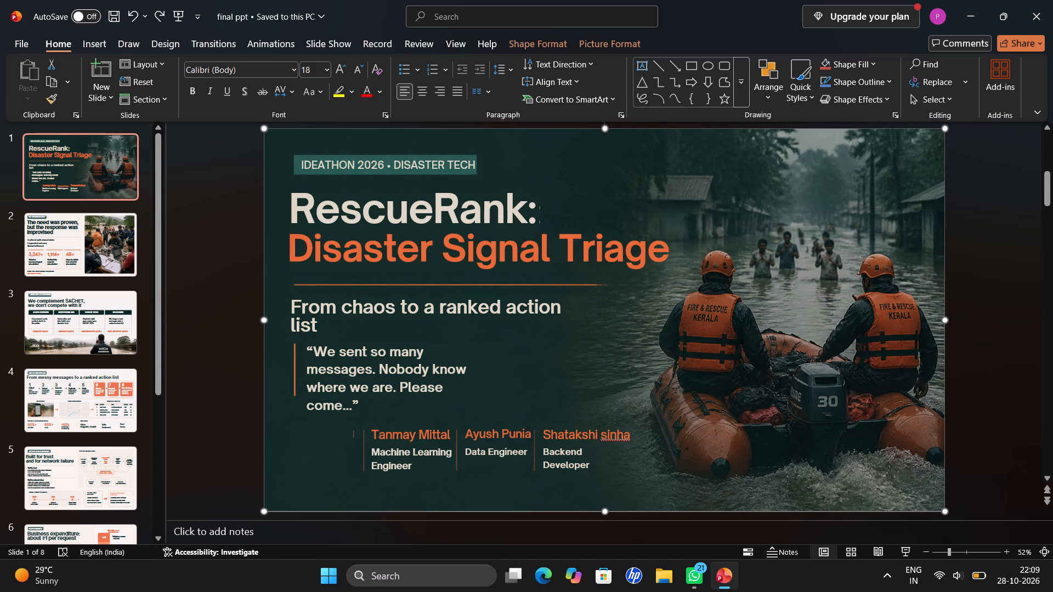
Review the slides after the title slide one by one, checking their content and layout through "Built for trust and for network failure".
left_click(222, 279)
key("Right")
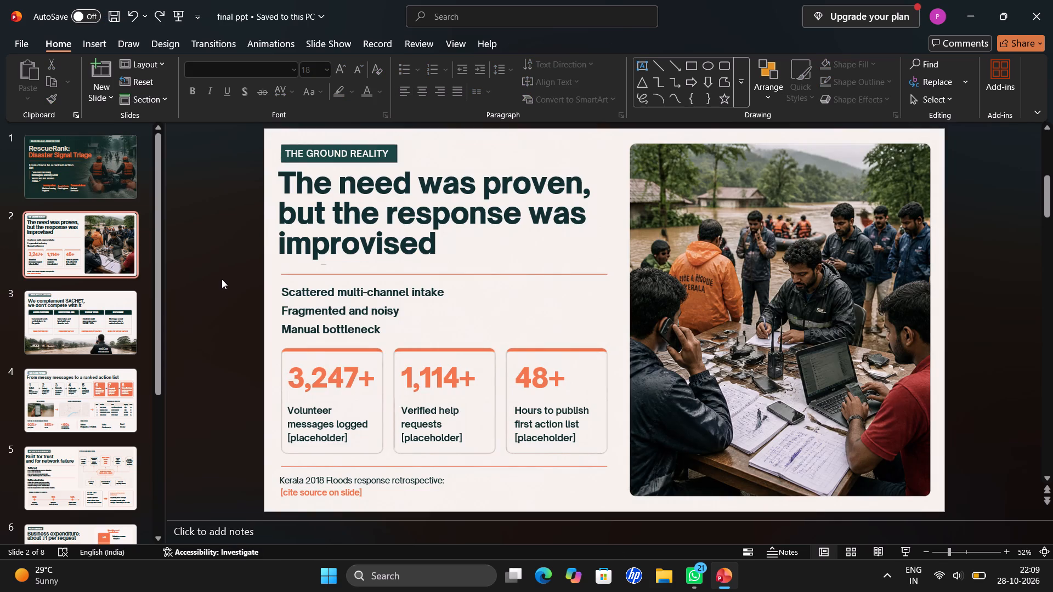
key("Right")
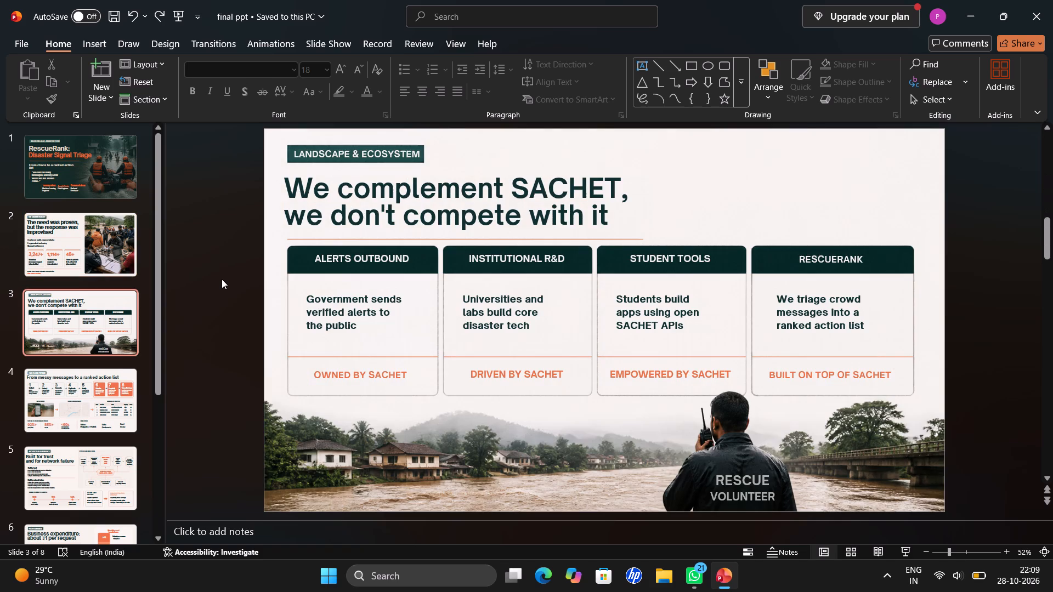
key("Right")
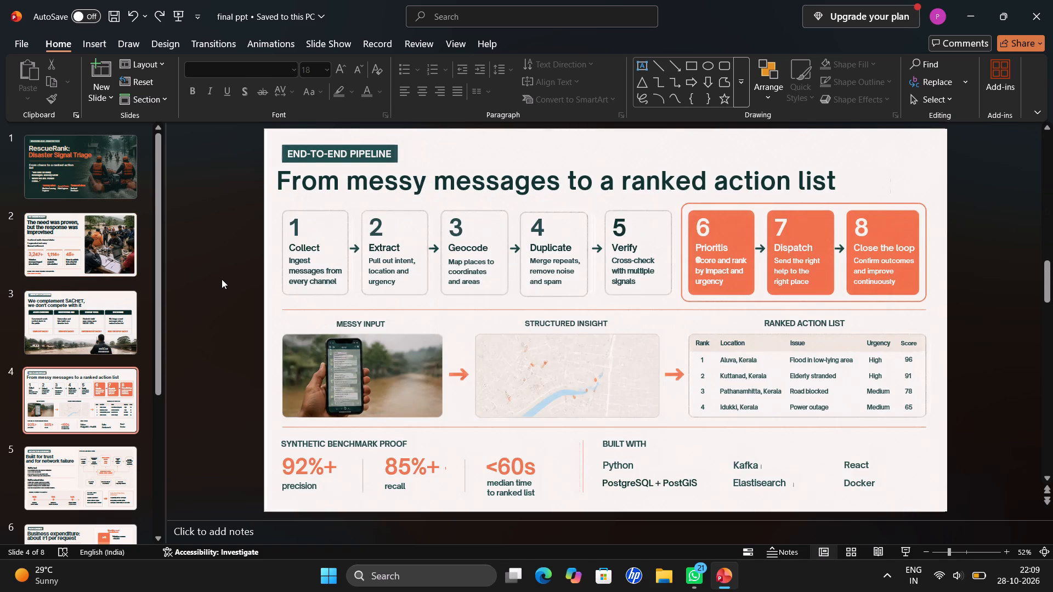
key("Right")
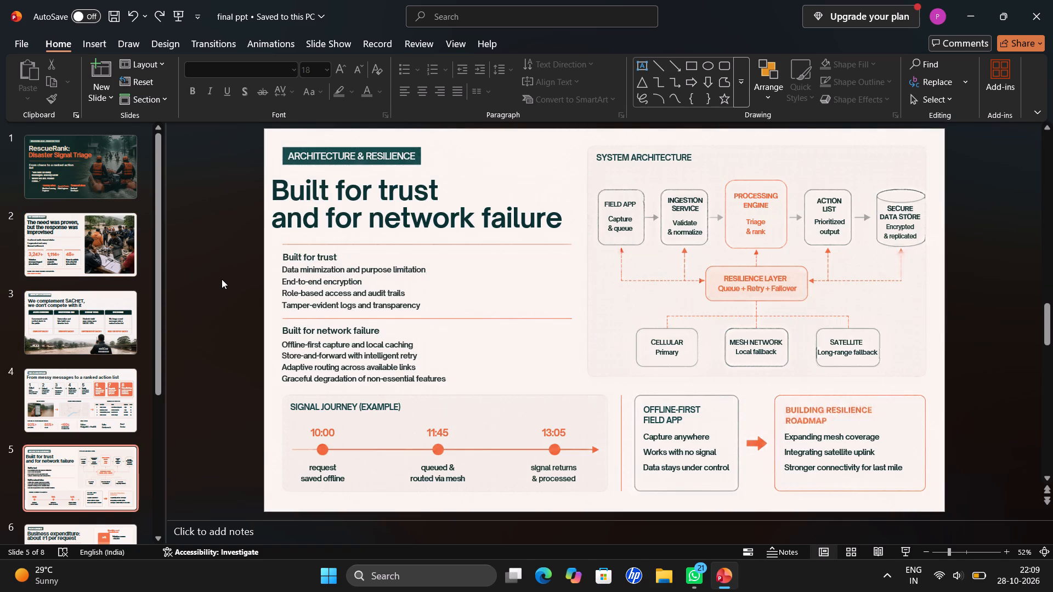
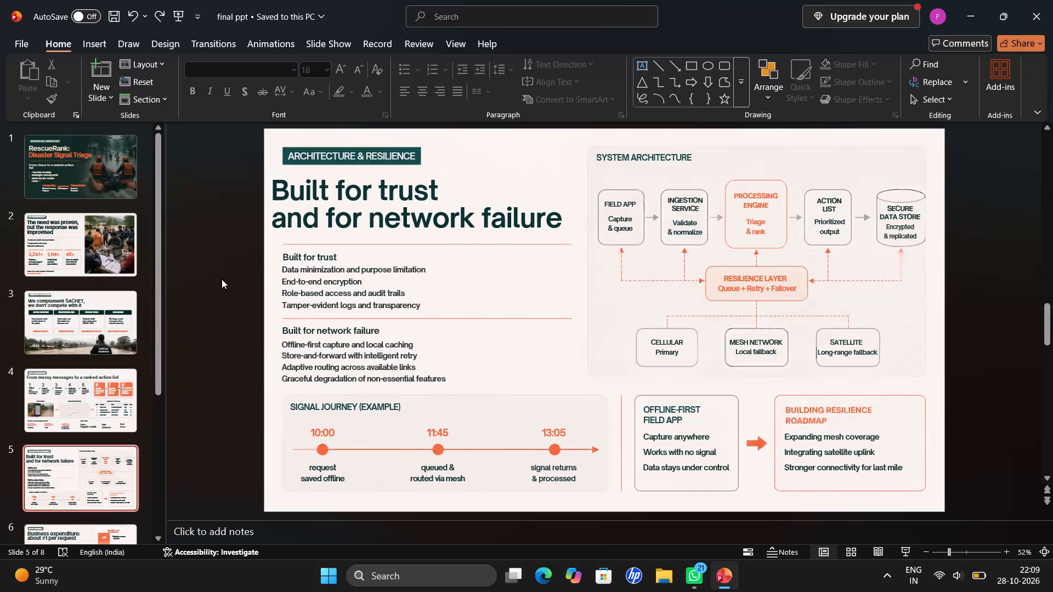
Review the remaining slides from "Business expenditure: about ₹1 per request" through the closing Thank You slide, checking content and layout.
key("Right")
key("Left")
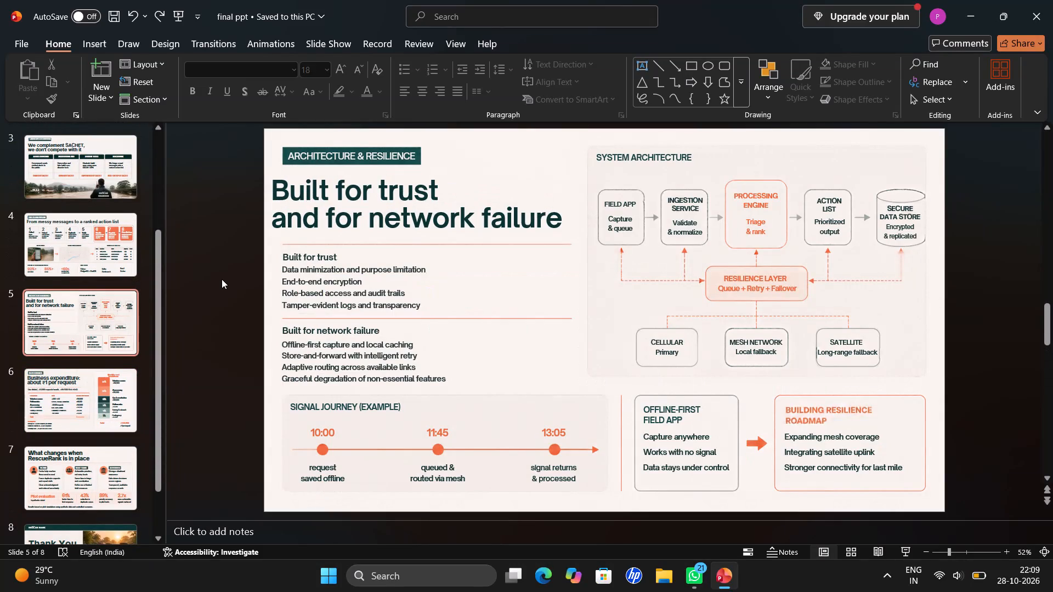
key("Right")
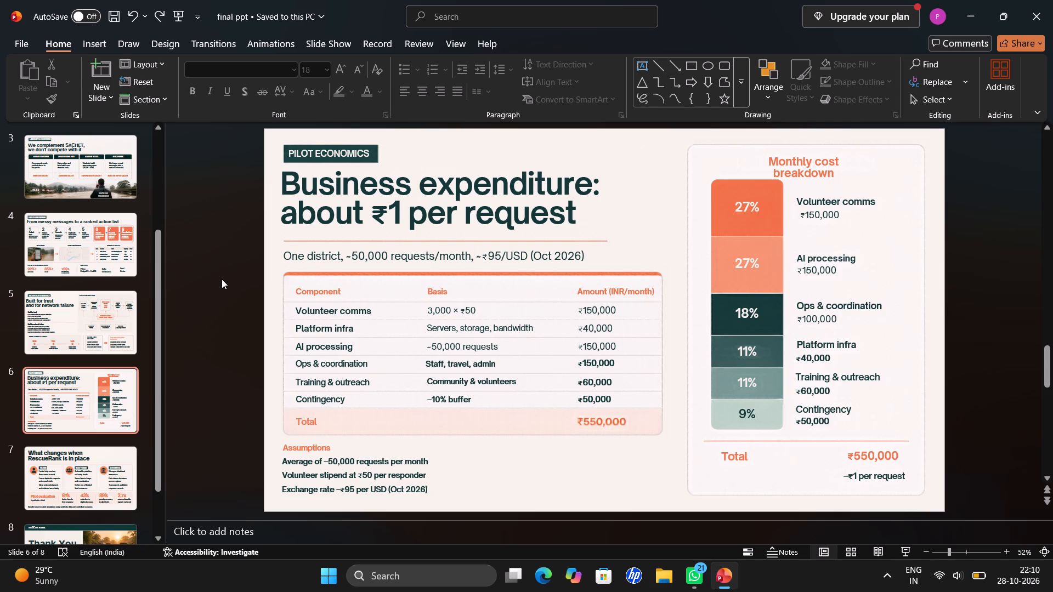
key("Right")
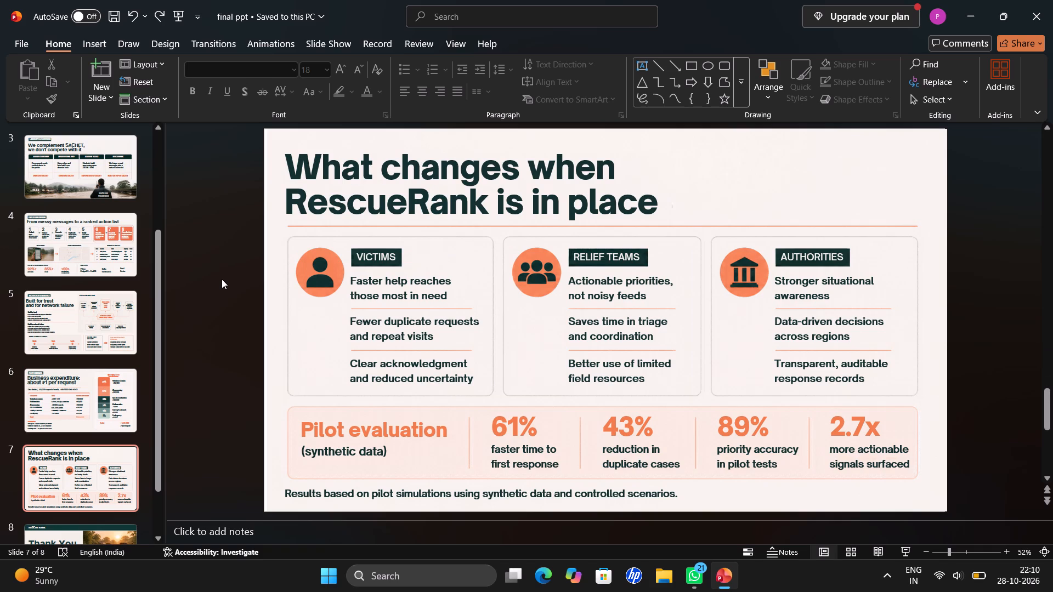
key("Left")
key("Right")
key("Right")
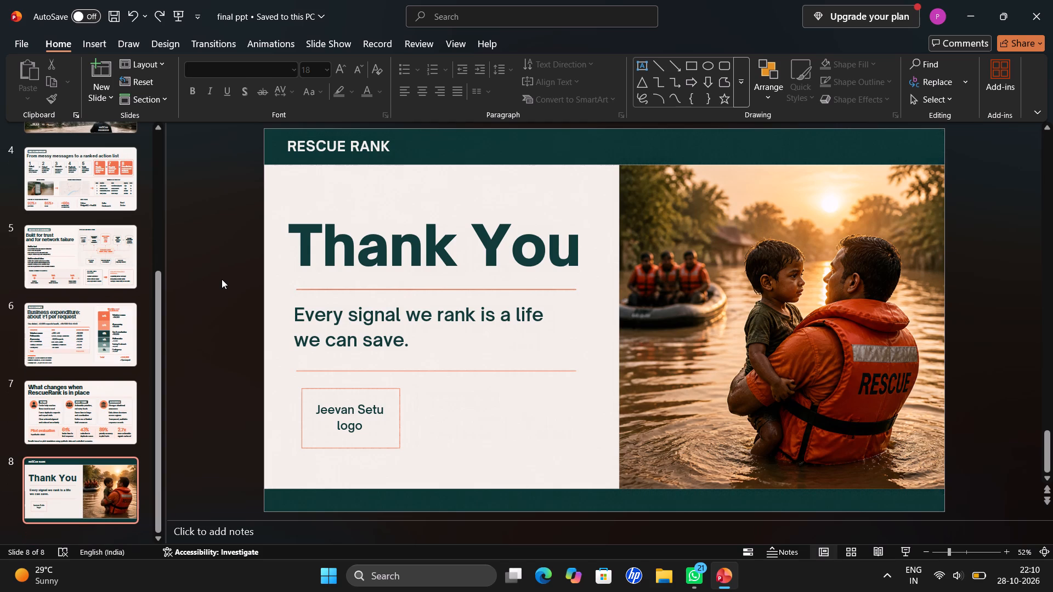
Recheck the slides in reverse order, from "What changes when RescueRank is in place" back to "The need was proven, but the response was improvised".
key("Left")
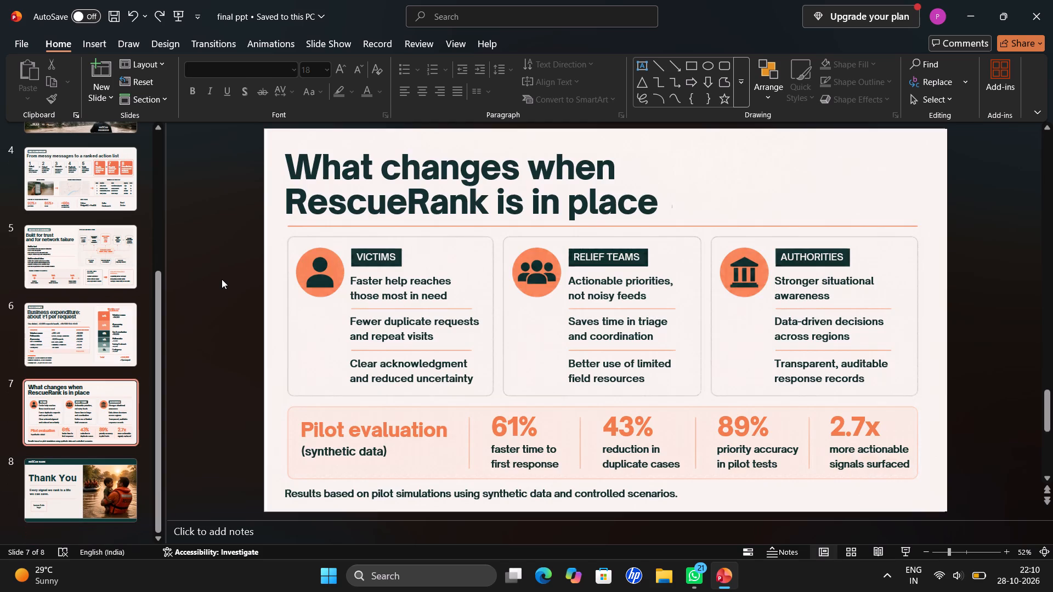
key("Left")
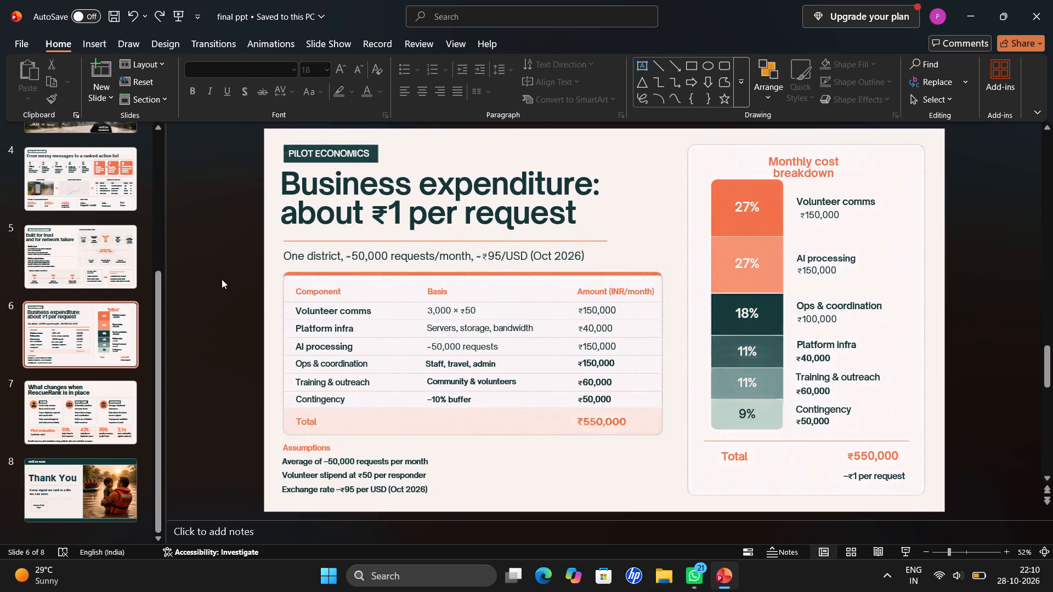
key("Left")
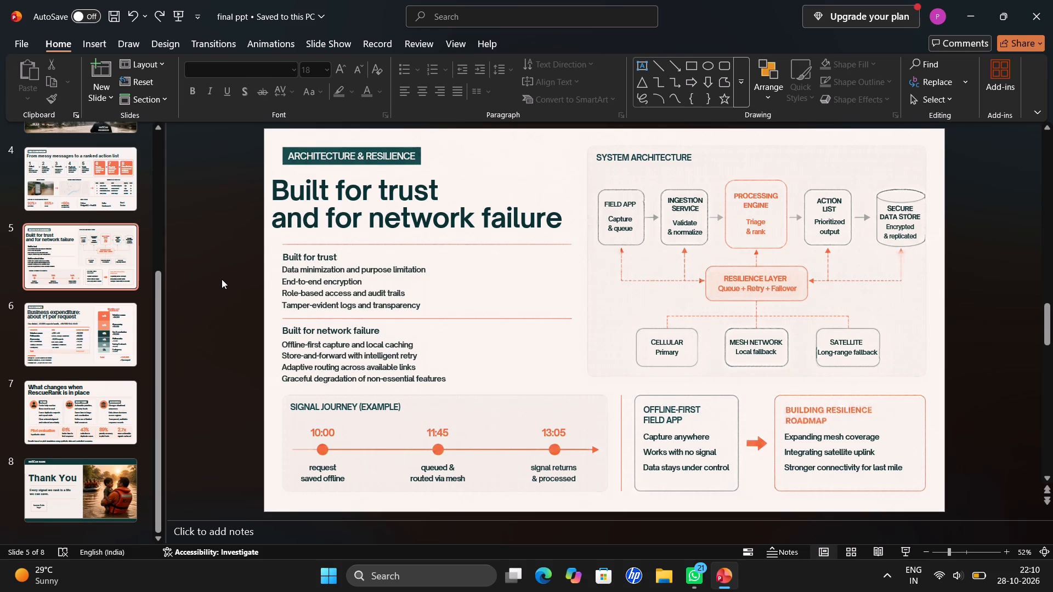
key("Left")
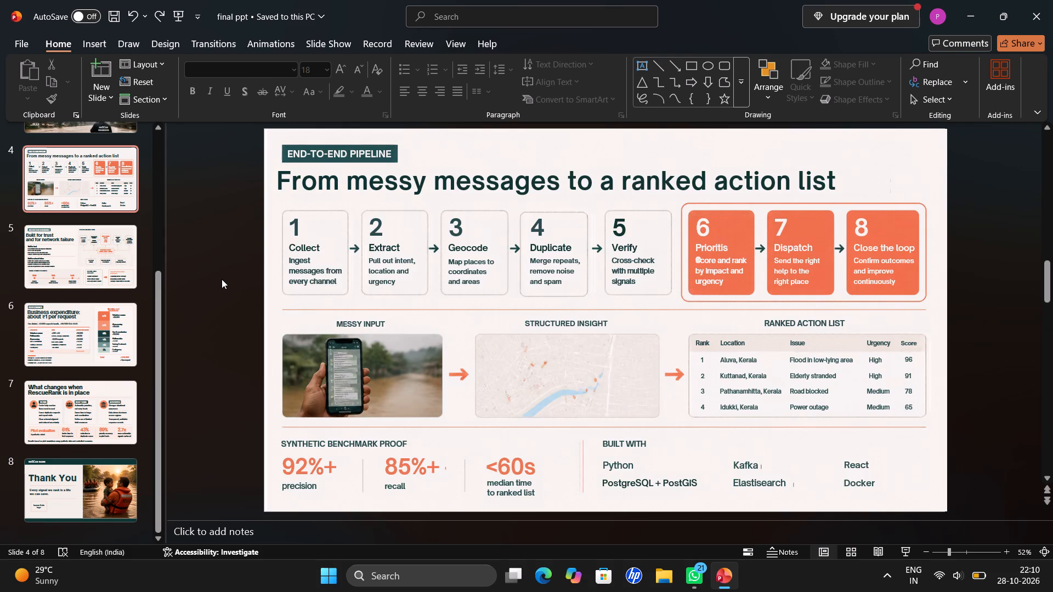
key("Left")
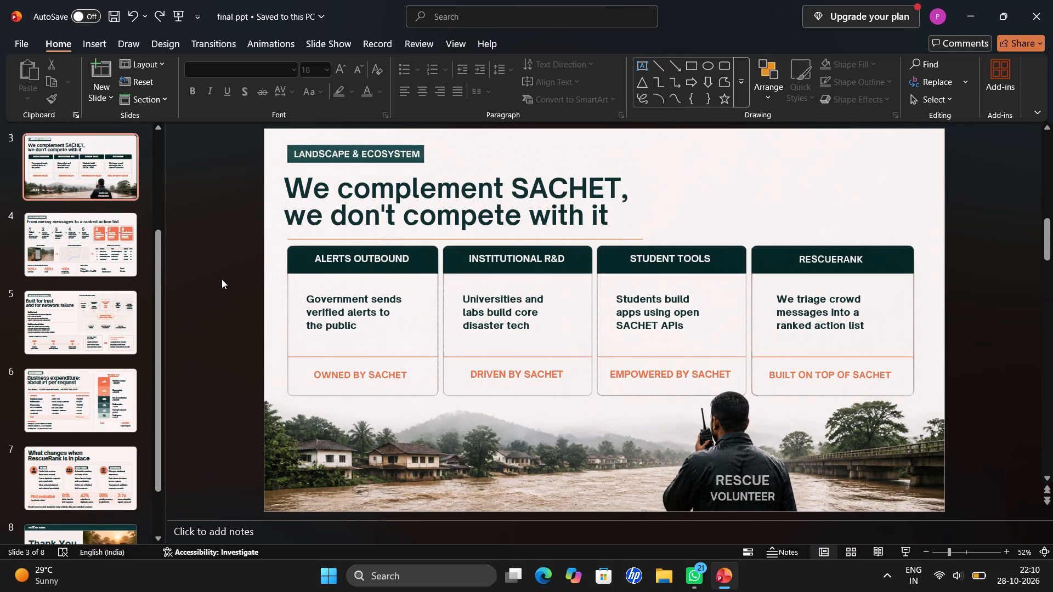
key("Left")
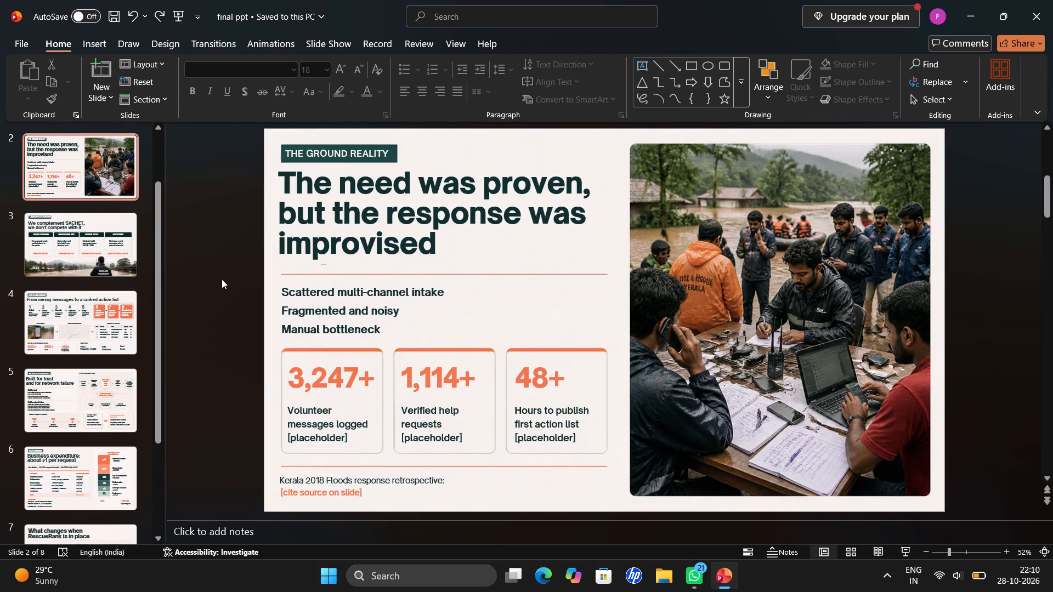
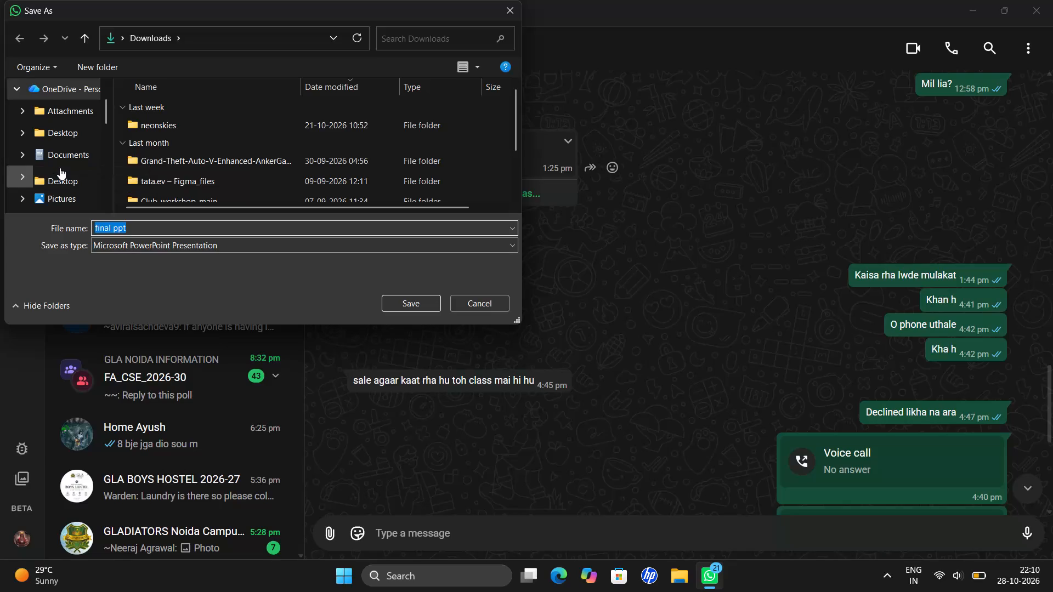
Choose the Desktop folder as the save location for the "final ppt" presentation received in the WhatsApp chat.
scroll(79, 168, "down", 1)
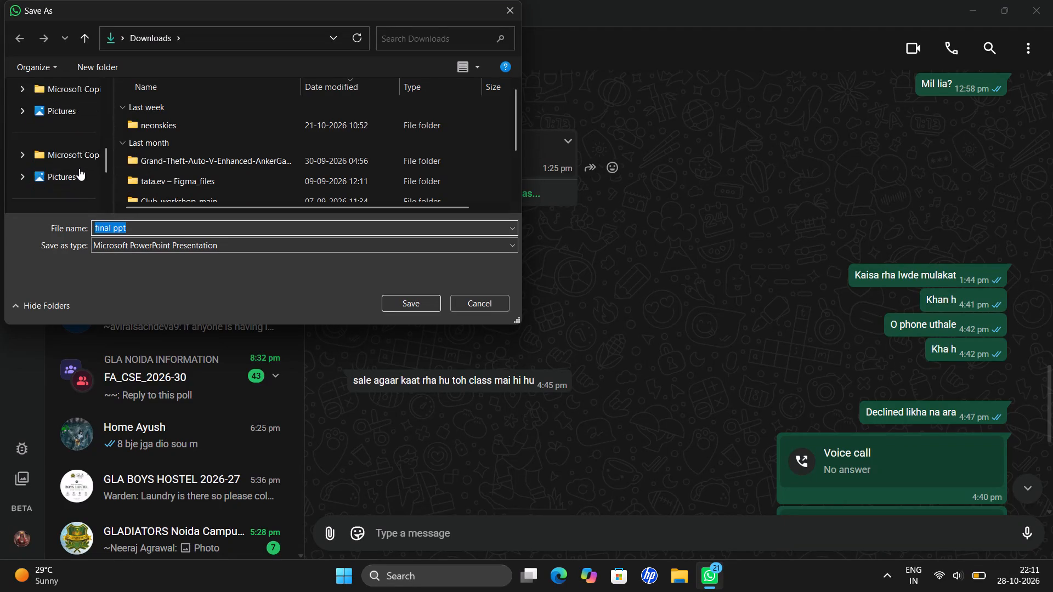
scroll(79, 168, "down", 2)
scroll(79, 168, "up", 1)
scroll(79, 168, "right", 1)
scroll(59, 186, "up", 3)
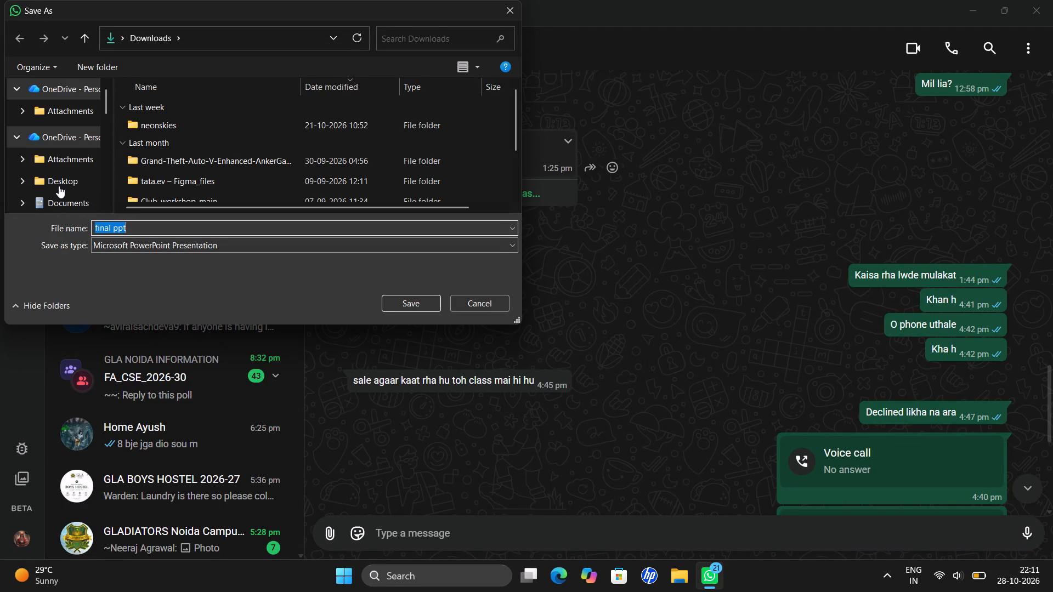
scroll(59, 186, "down", 1)
scroll(59, 186, "up", 1)
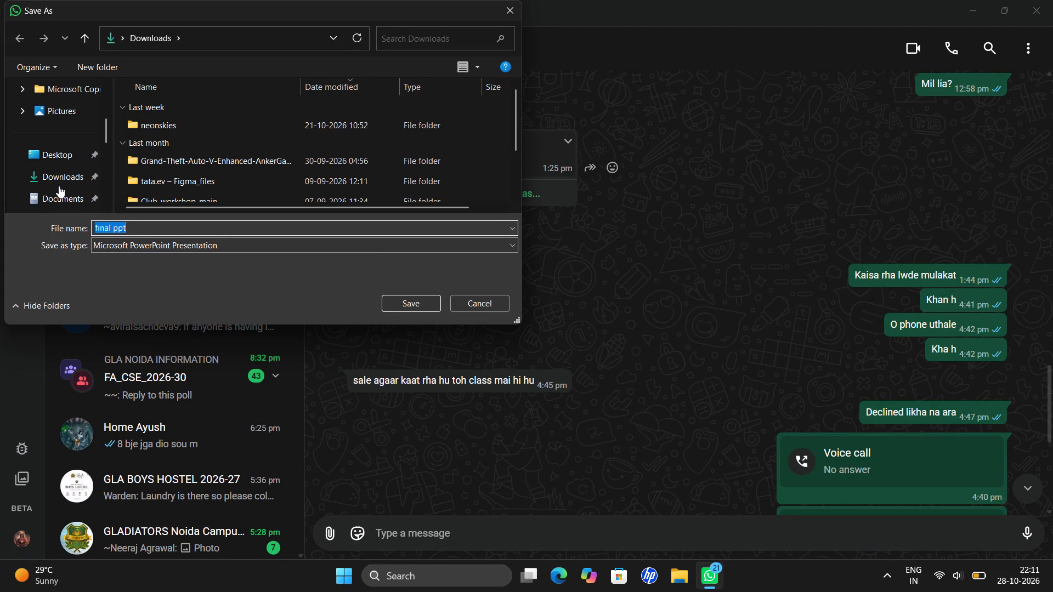
left_click(63, 162)
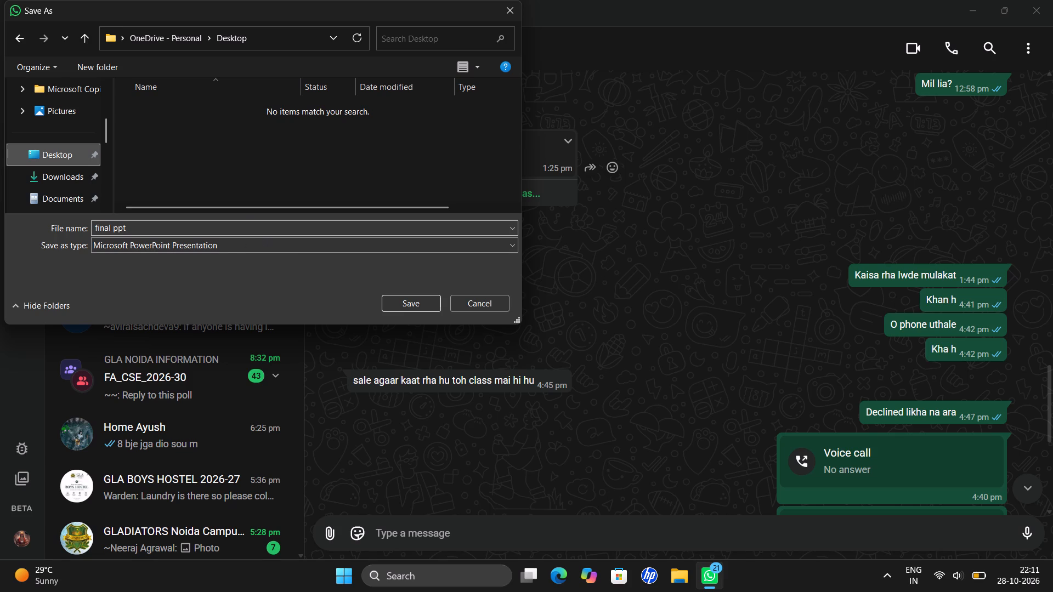
Replace the file name of the presentation being saved with "ideathon 26".
left_click(228, 225)
key("BackSpace")
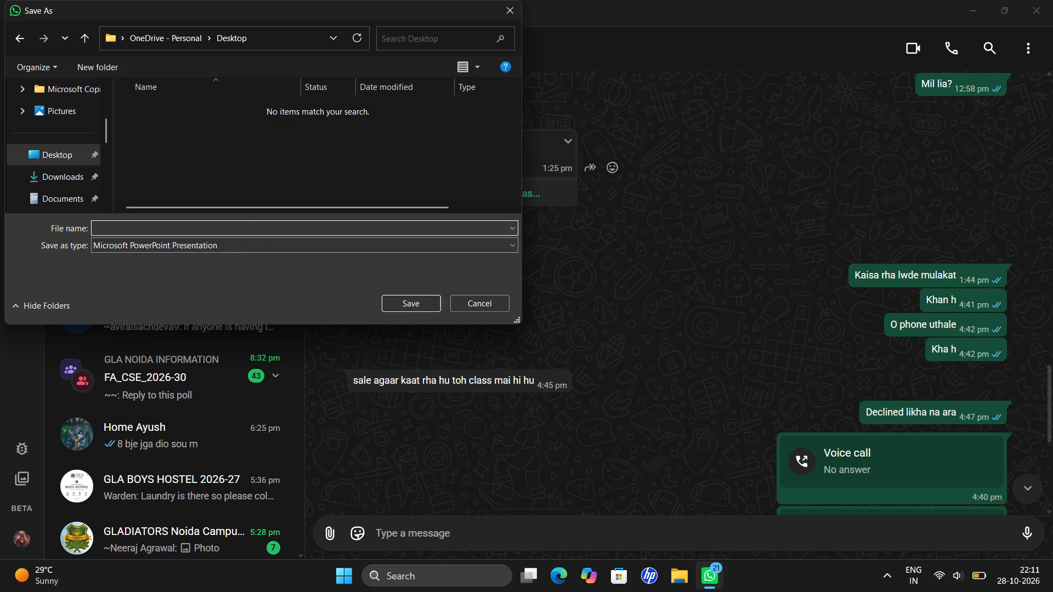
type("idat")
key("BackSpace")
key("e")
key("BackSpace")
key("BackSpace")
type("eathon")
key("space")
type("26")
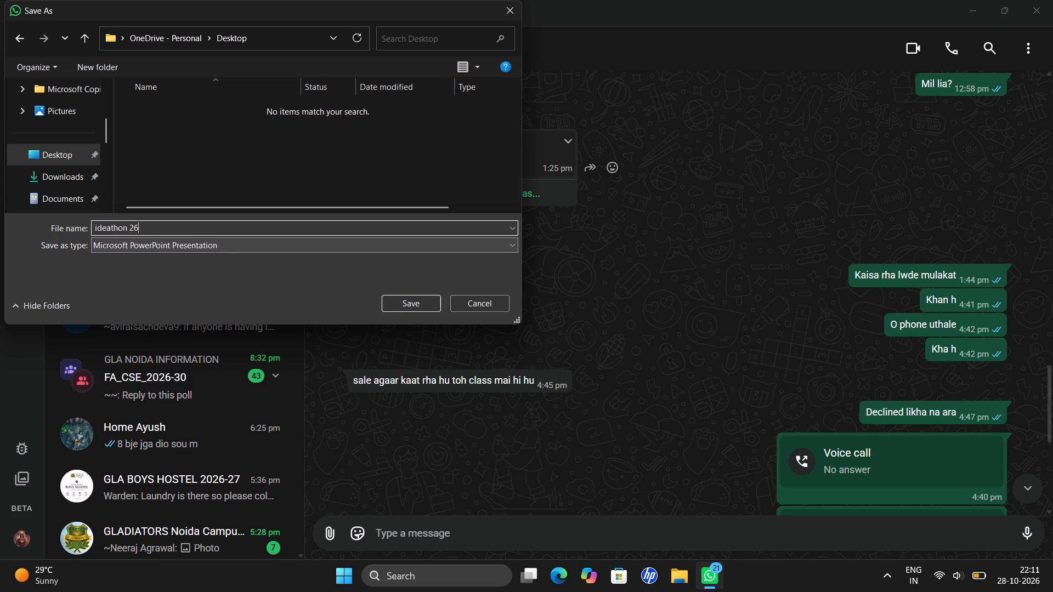
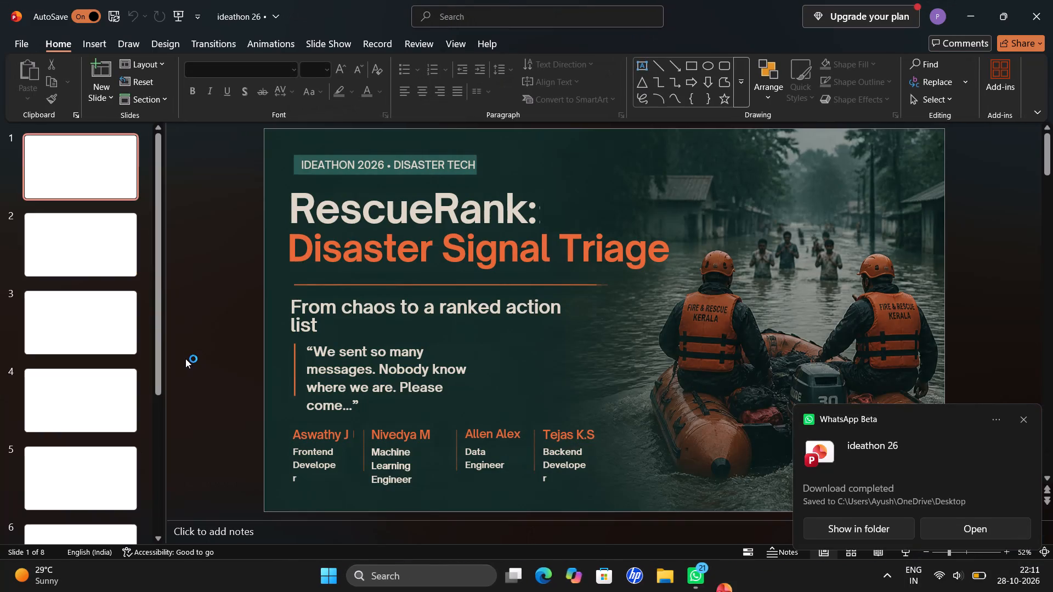
Delete the first team member's name above the Frontend Developer role on the title slide, leaving its text box empty.
left_click(218, 405)
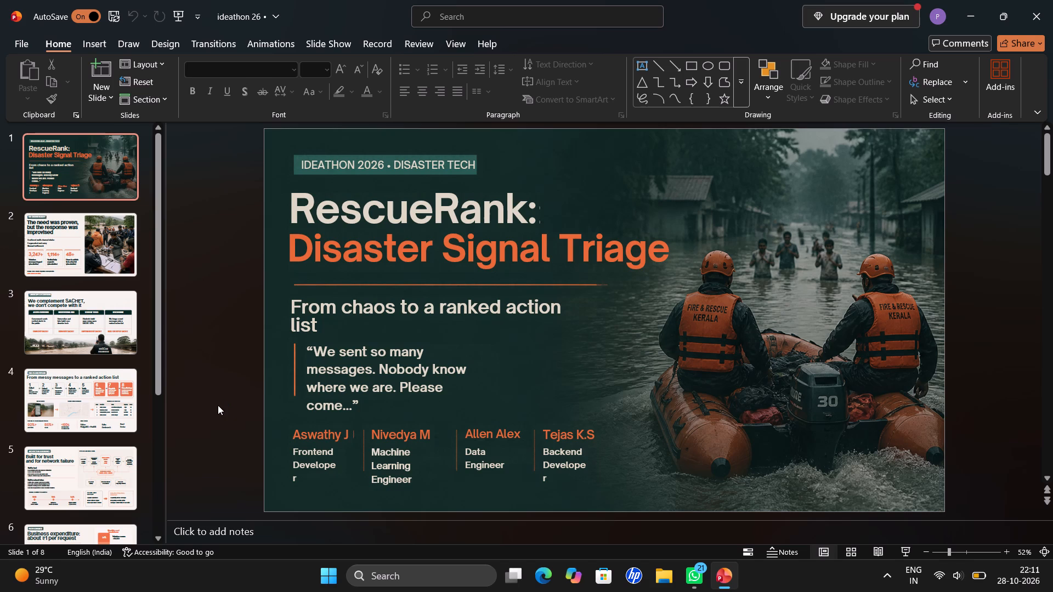
left_click(352, 434)
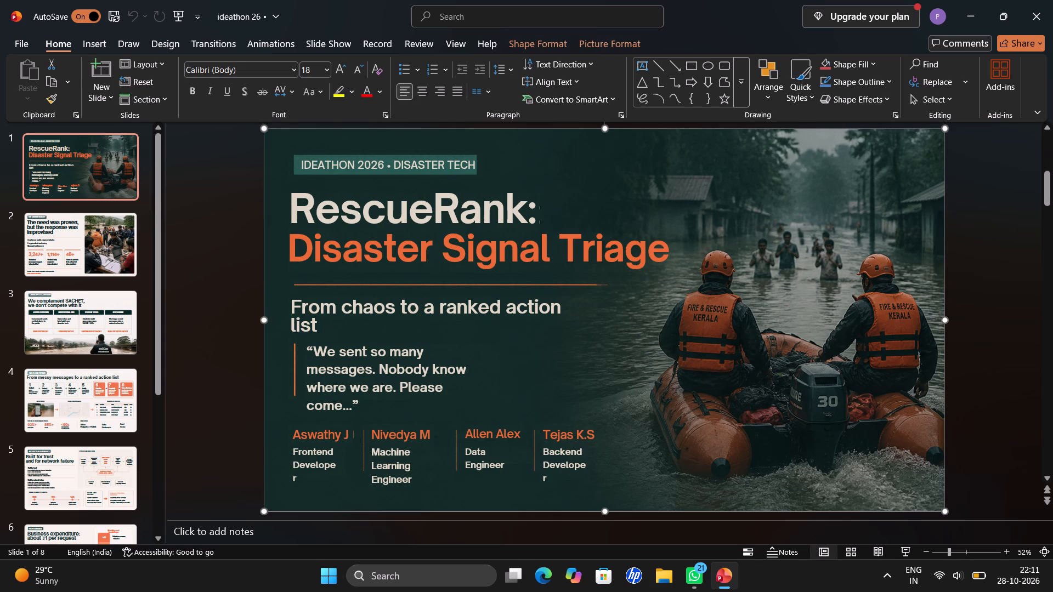
left_click(333, 434)
key("Right")
key("Right")
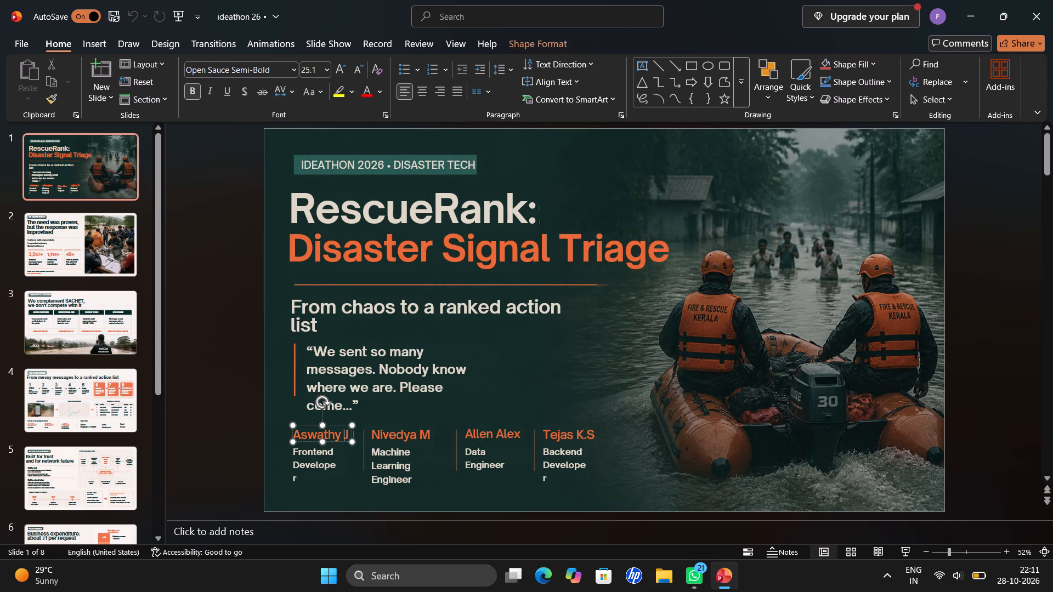
key("Right")
key("Right")
key("Right")
key("BackSpace")
key("BackSpace")
key("BackSpace")
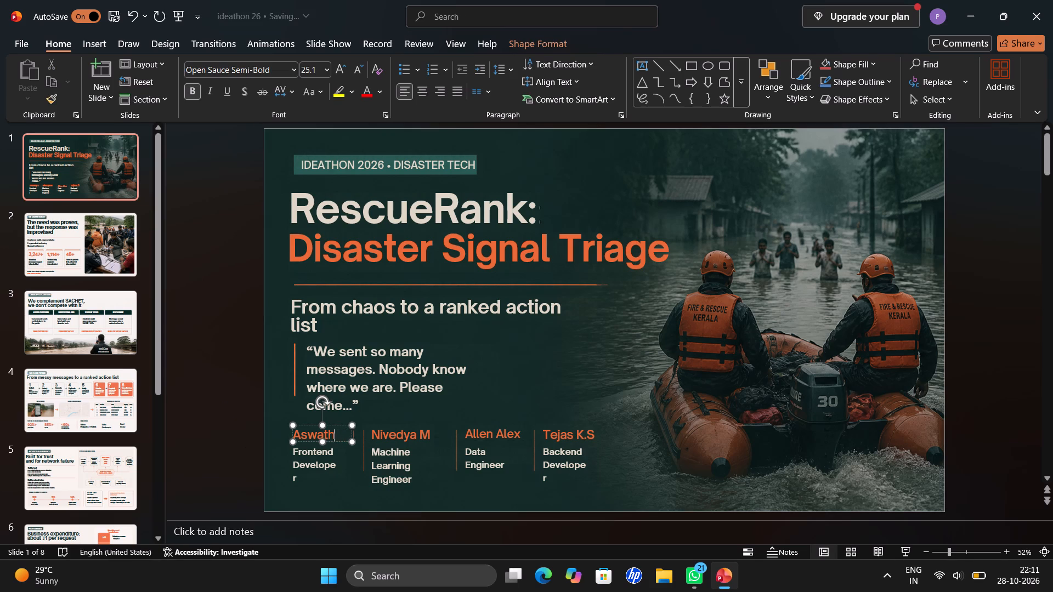
key("BackSpace")
key("BackSpace")
key("BackSpace")
key("BackSpace")
key("BackSpace")
key("BackSpace")
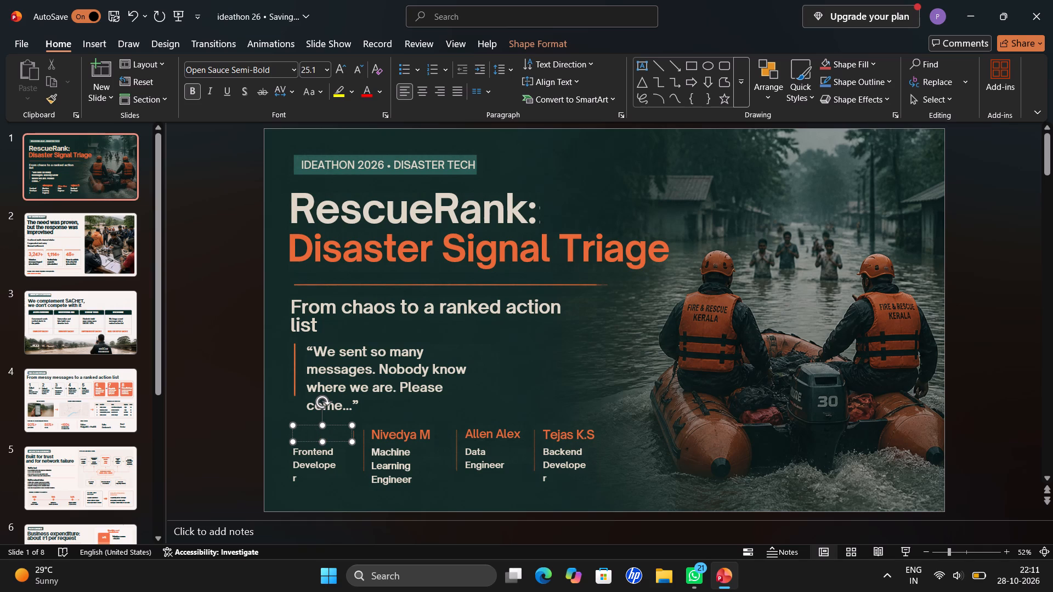
Switch to File Explorer.
left_click(656, 556)
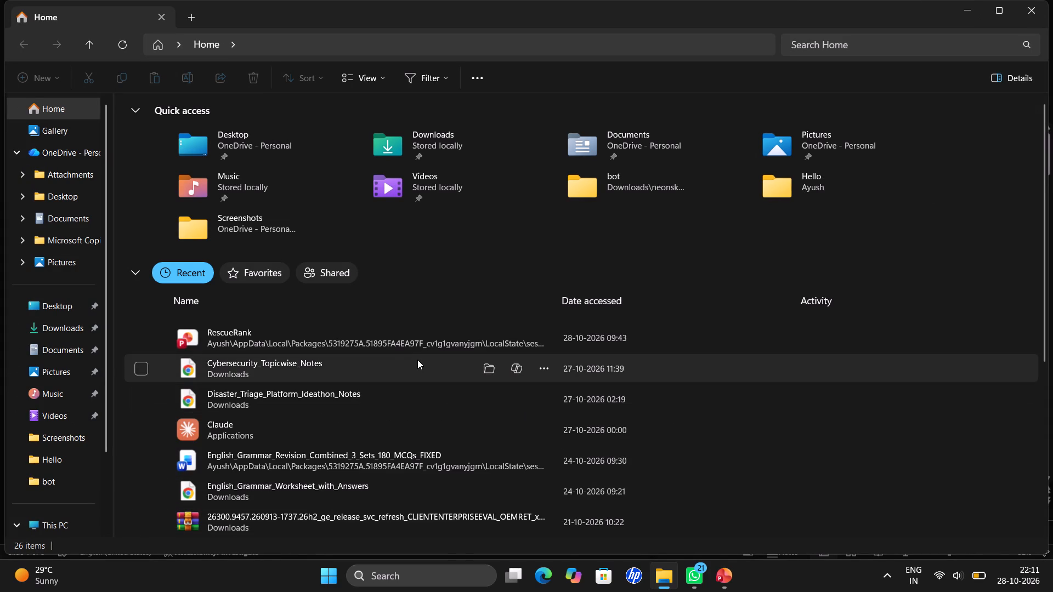
Close the File Explorer window to return to the RescueRank presentation.
left_click(1031, 20)
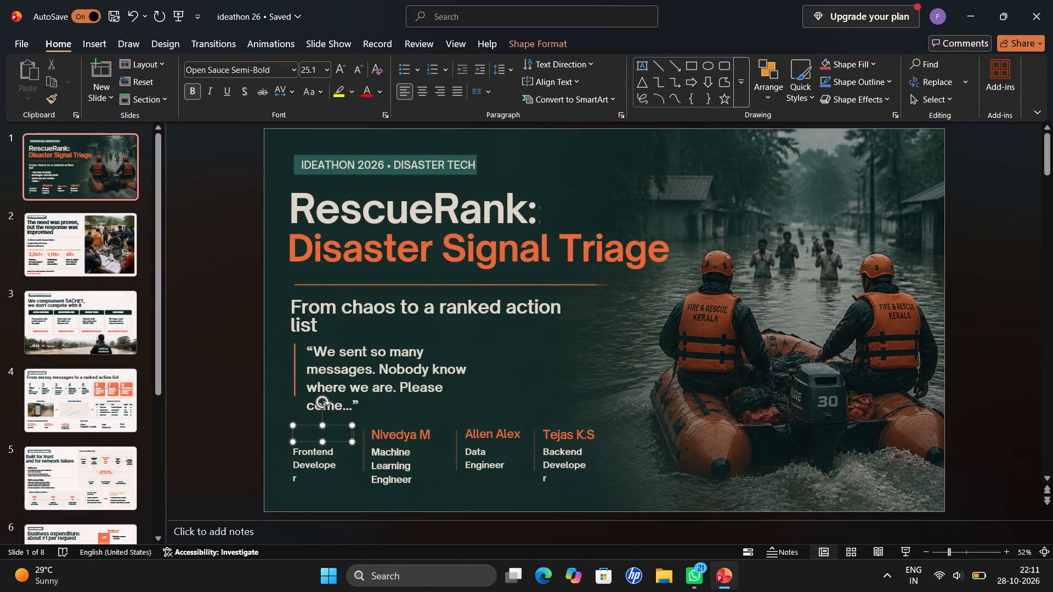
Replace the team member's name above Frontend Developer on the title slide with the new member's full name.
left_click(307, 434)
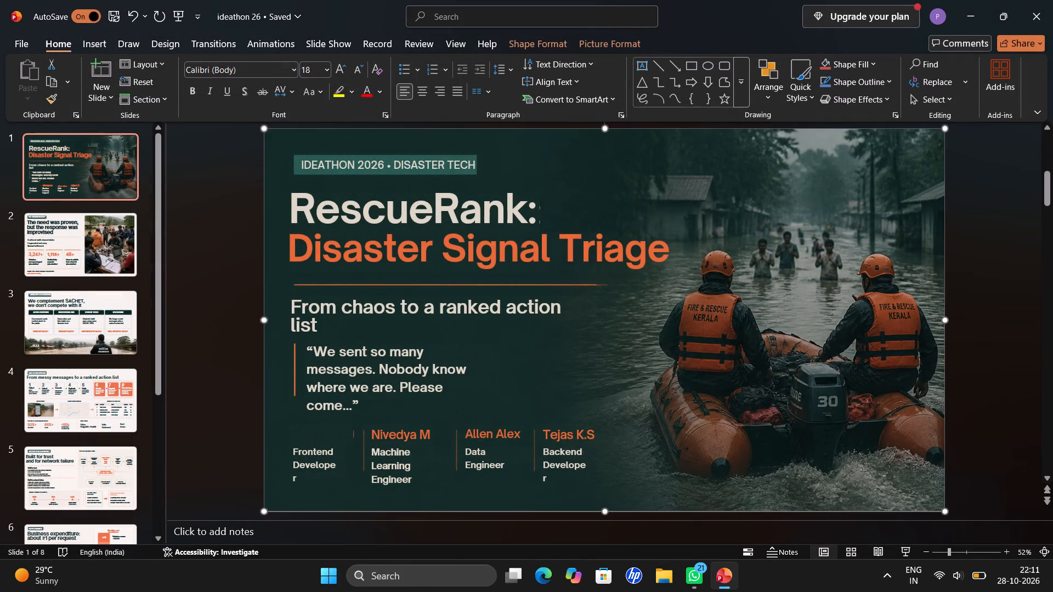
key("ctrl+z")
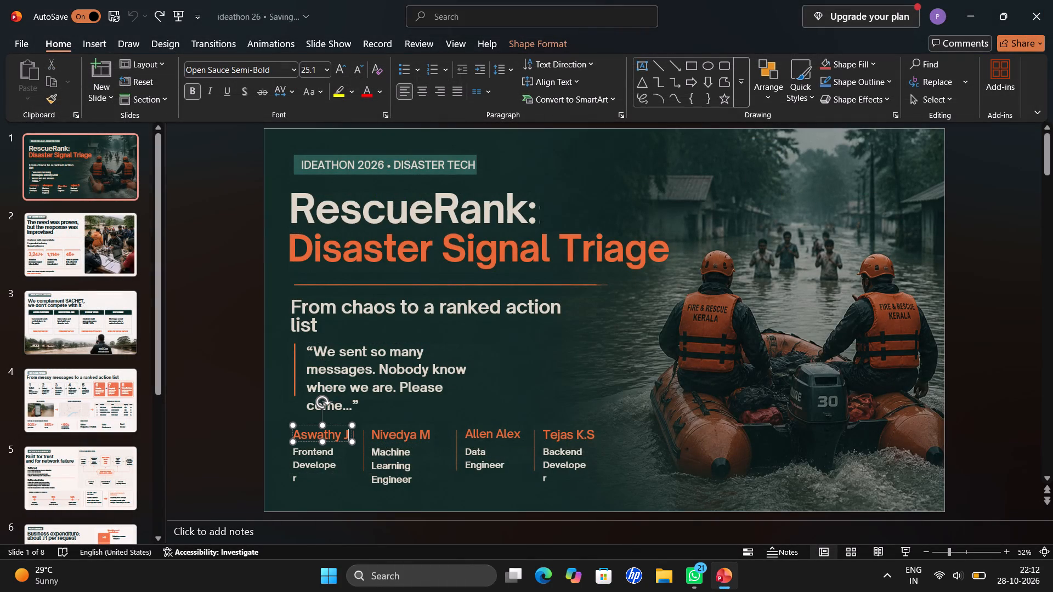
key("BackSpace")
key("BackSpace")
key("BackSpace")
key("BackSpace")
key("BackSpace")
key("BackSpace")
key("BackSpace")
key("BackSpace")
key("BackSpace")
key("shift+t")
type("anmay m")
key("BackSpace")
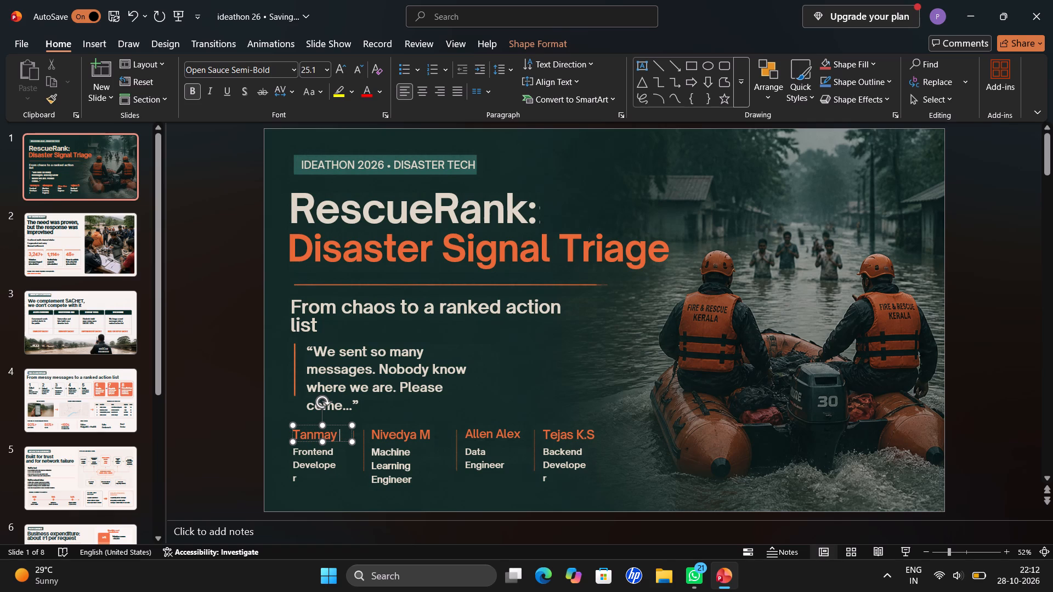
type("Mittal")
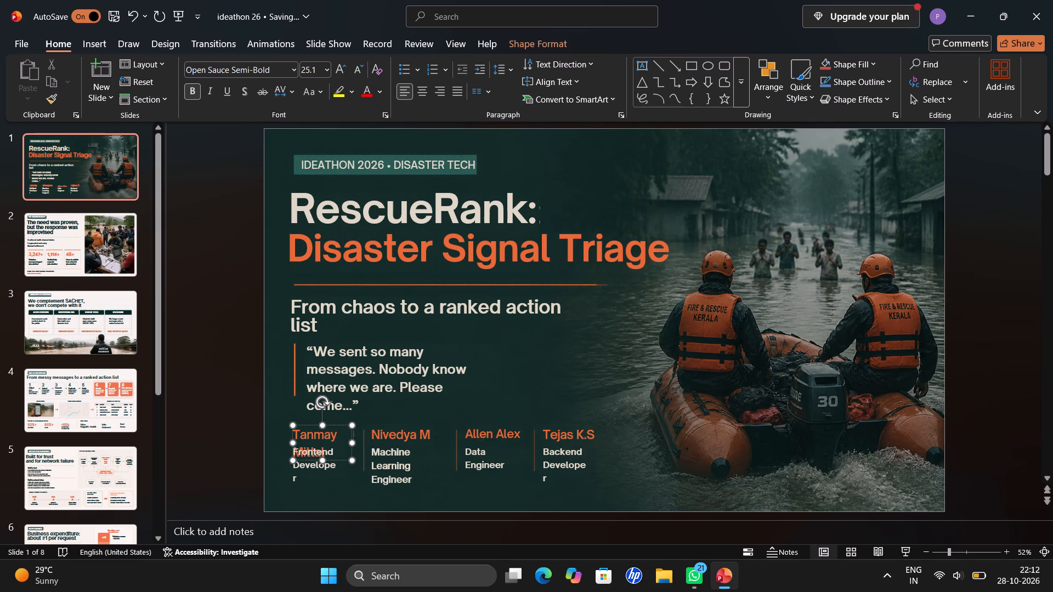
Widen the first member's name box to fit one line, shift it clear of the second name, and widen the Frontend Developer box.
left_click_drag(353, 459, 375, 448)
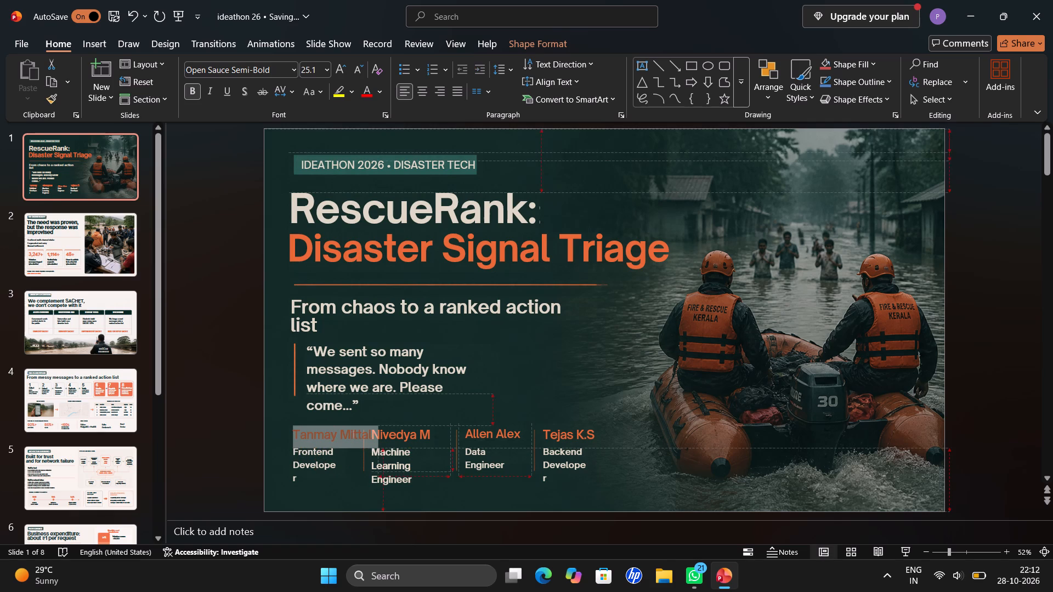
left_click_drag(375, 448, 375, 448)
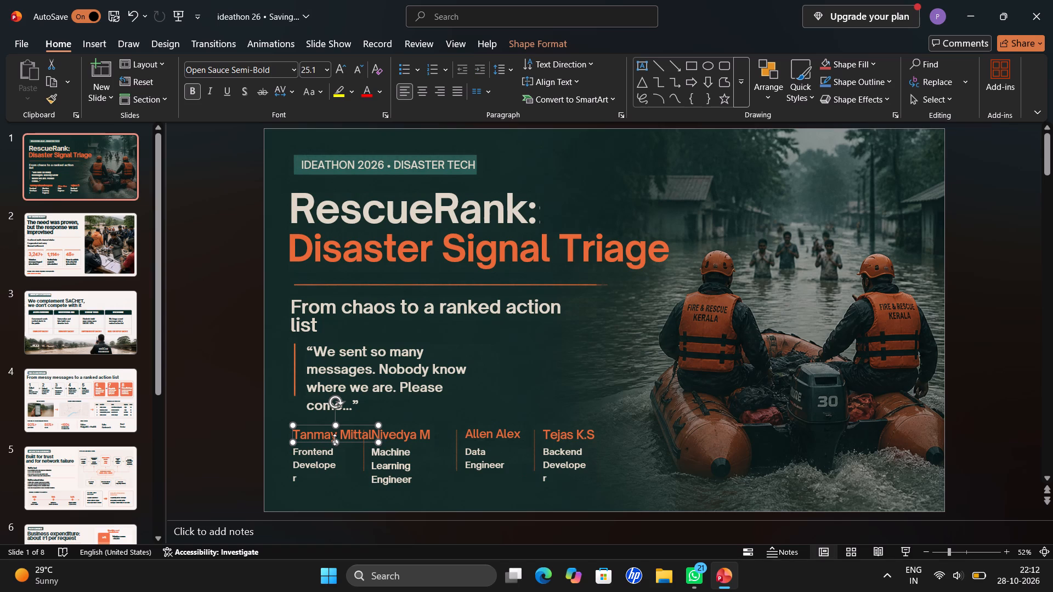
left_click_drag(355, 441, 342, 442)
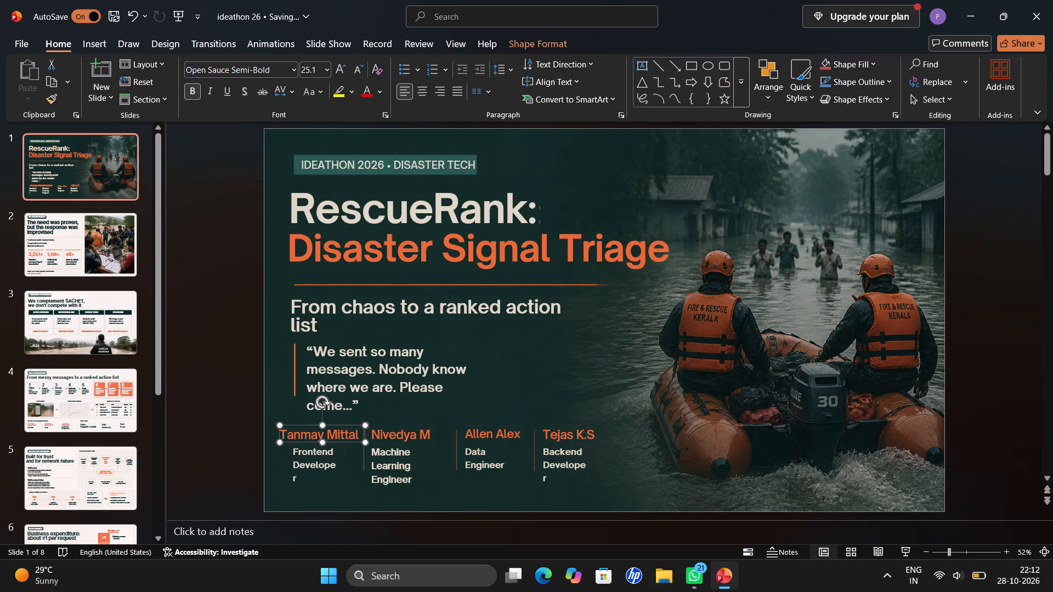
left_click(330, 452)
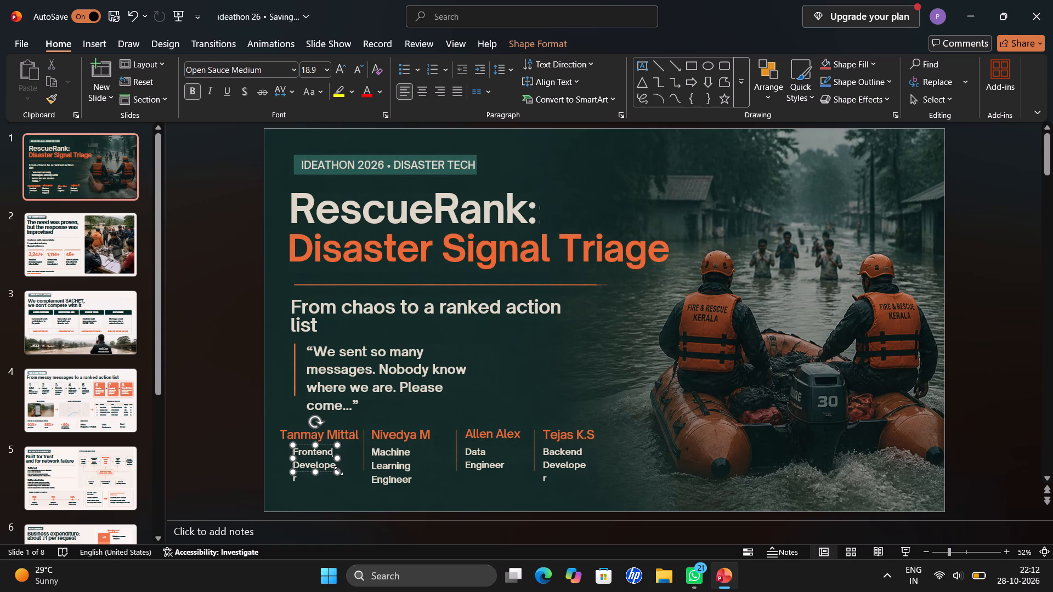
left_click_drag(338, 471, 356, 473)
Replace the team member's name above Machine Learning Engineer with the second new member's full name.
left_click(418, 431)
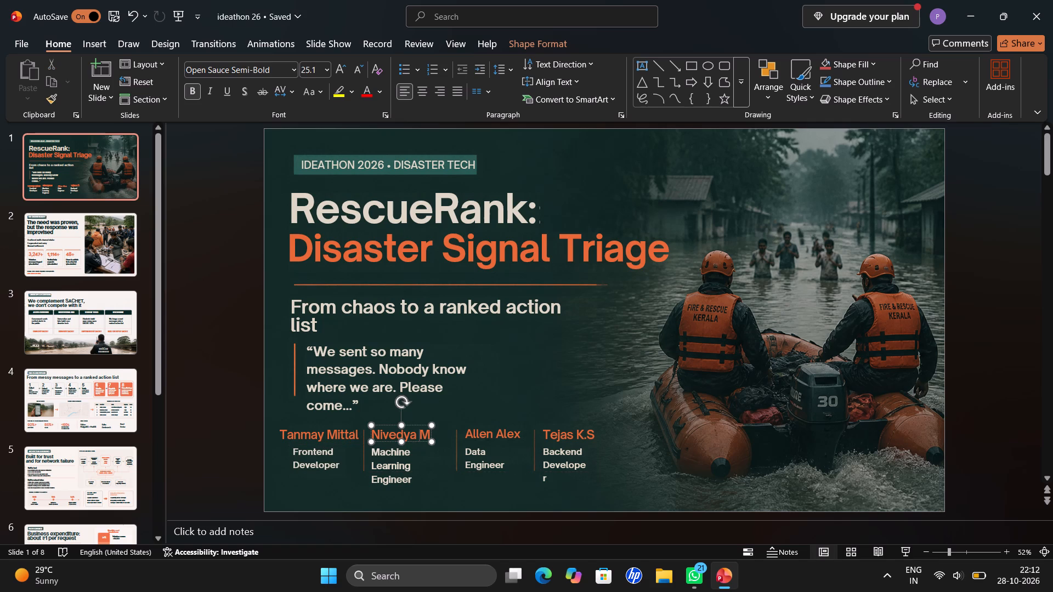
left_click(423, 432)
key("Right")
key("BackSpace")
key("BackSpace")
key("BackSpace")
key("BackSpace")
key("BackSpace")
key("BackSpace")
key("BackSpace")
key("BackSpace")
key("BackSpace")
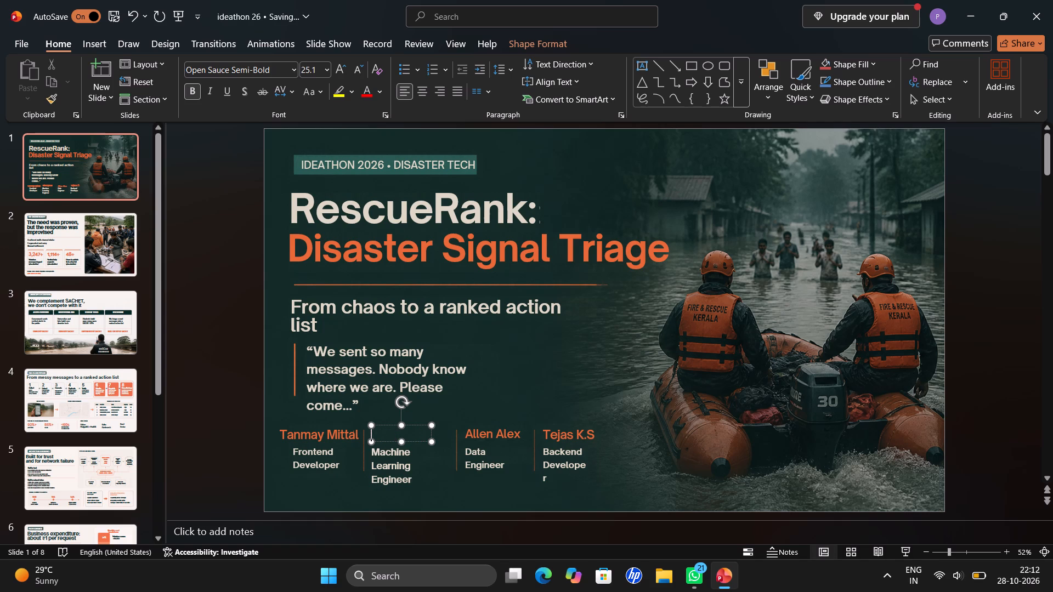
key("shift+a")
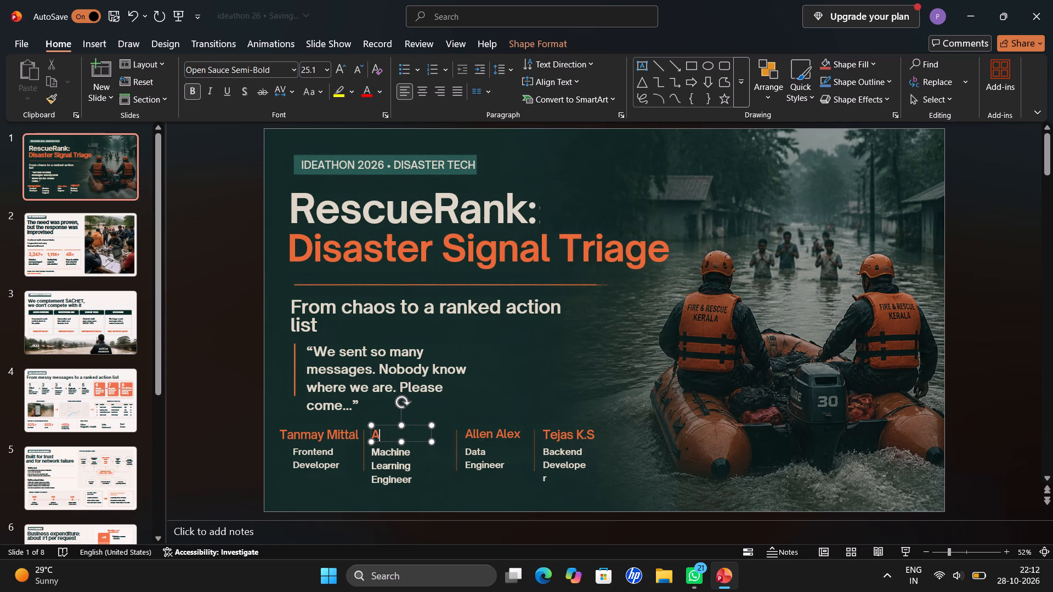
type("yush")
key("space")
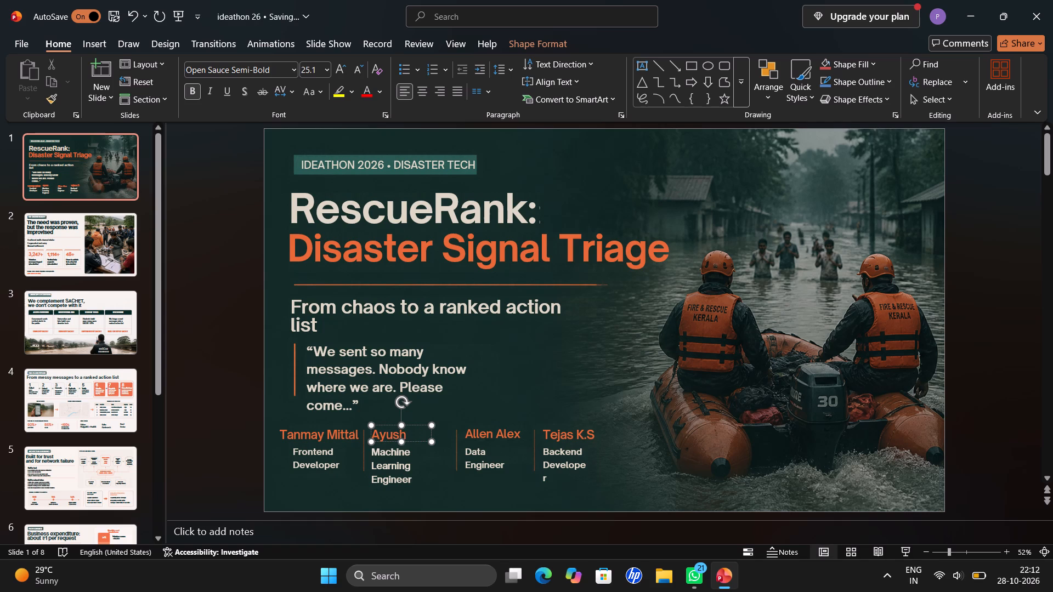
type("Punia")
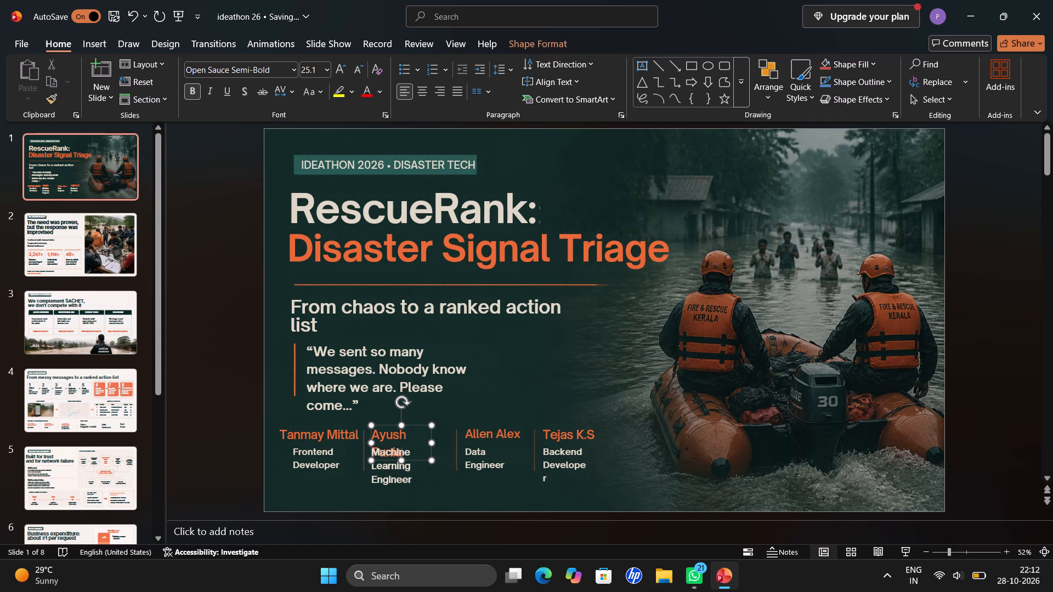
Widen the second member's name box to fit one line and the Machine Learning Engineer box to fit two lines.
left_click_drag(433, 459, 437, 456)
left_click_drag(437, 456, 440, 451)
left_click(392, 465)
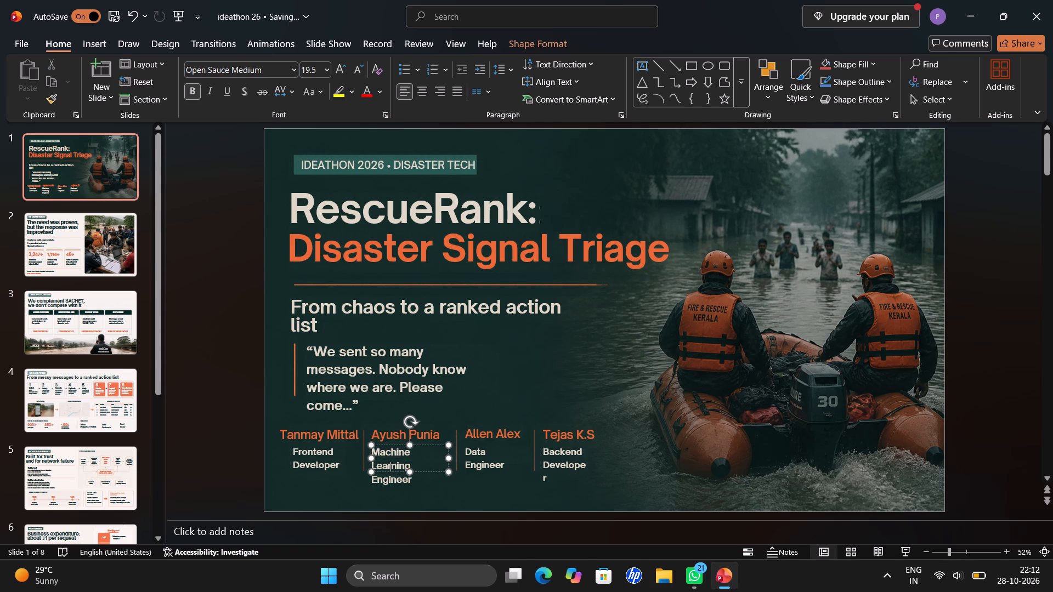
left_click_drag(448, 473, 455, 473)
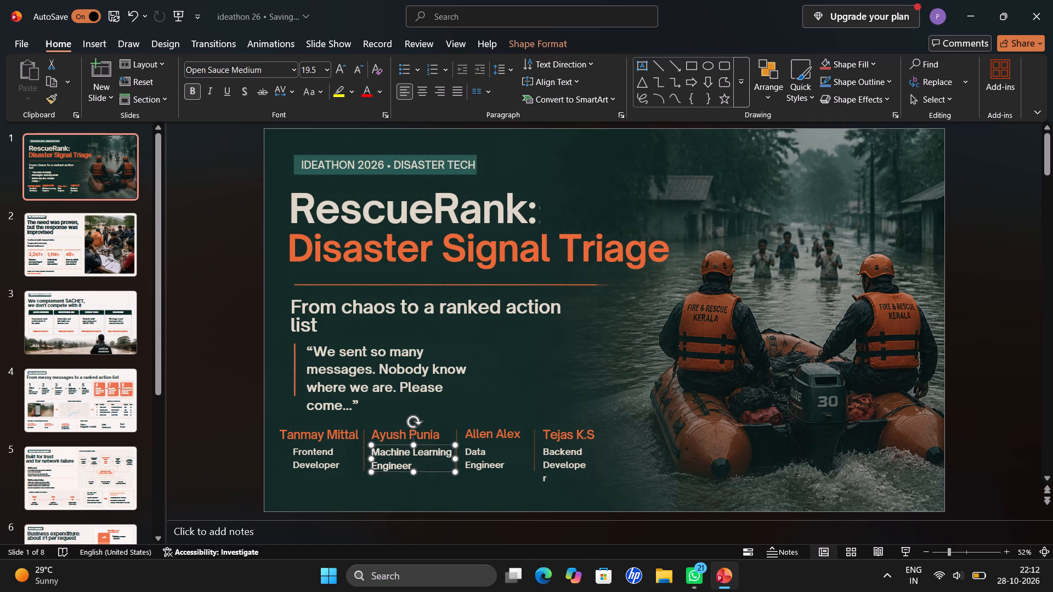
left_click(506, 498)
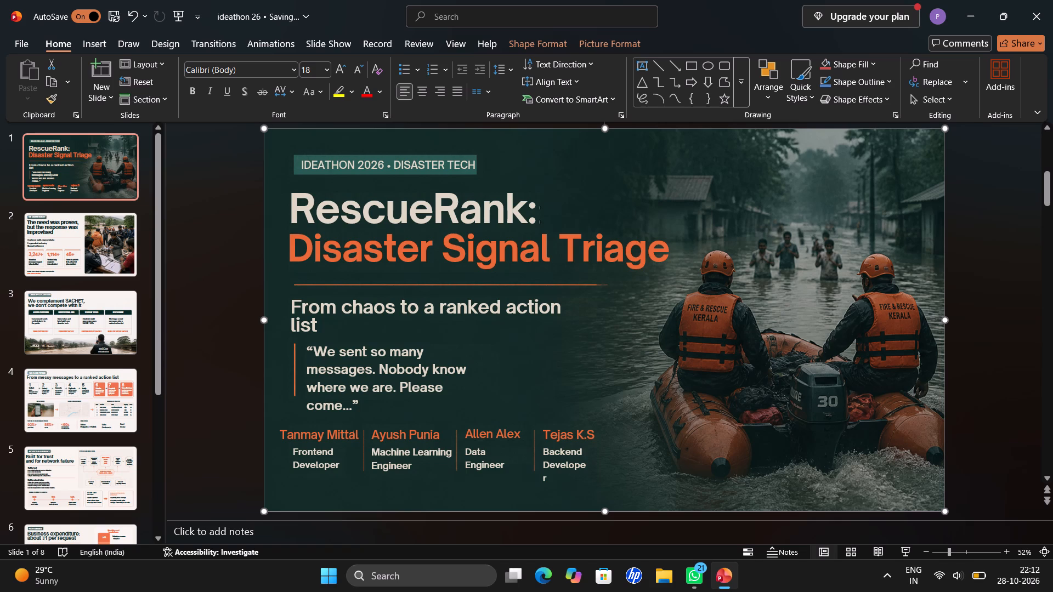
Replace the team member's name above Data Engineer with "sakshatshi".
left_click(475, 434)
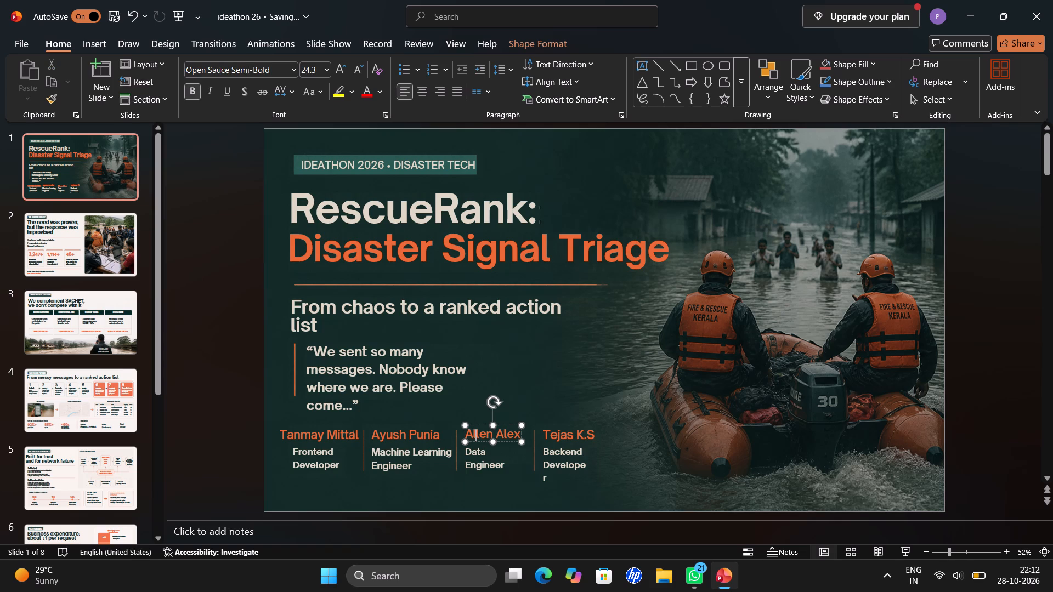
left_click(522, 435)
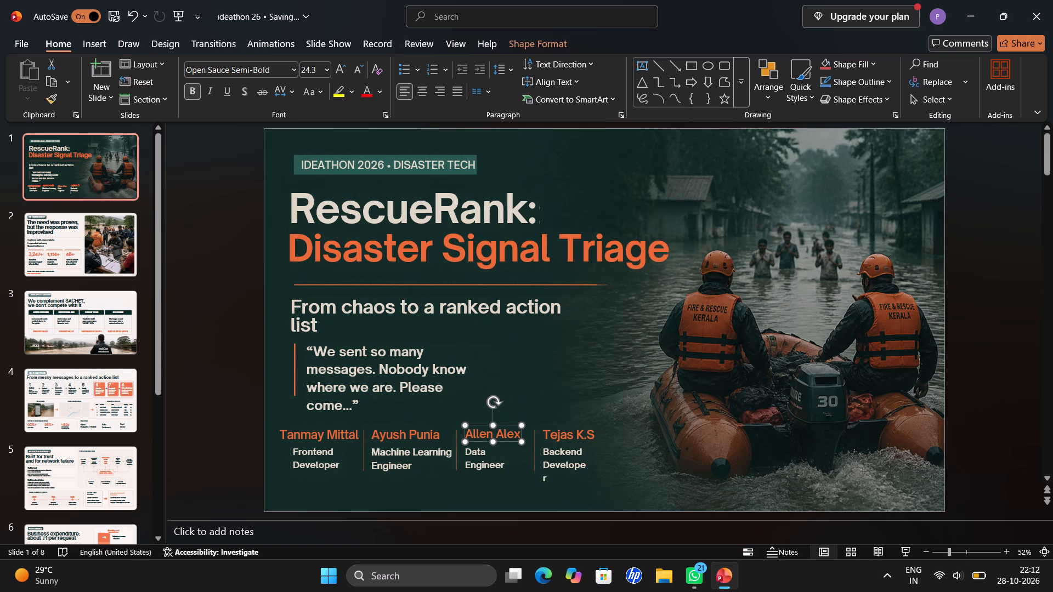
left_click(516, 437)
key("Right")
key("BackSpace")
key("BackSpace")
key("BackSpace")
key("BackSpace")
key("BackSpace")
key("BackSpace")
key("BackSpace")
key("BackSpace")
key("BackSpace")
key("BackSpace")
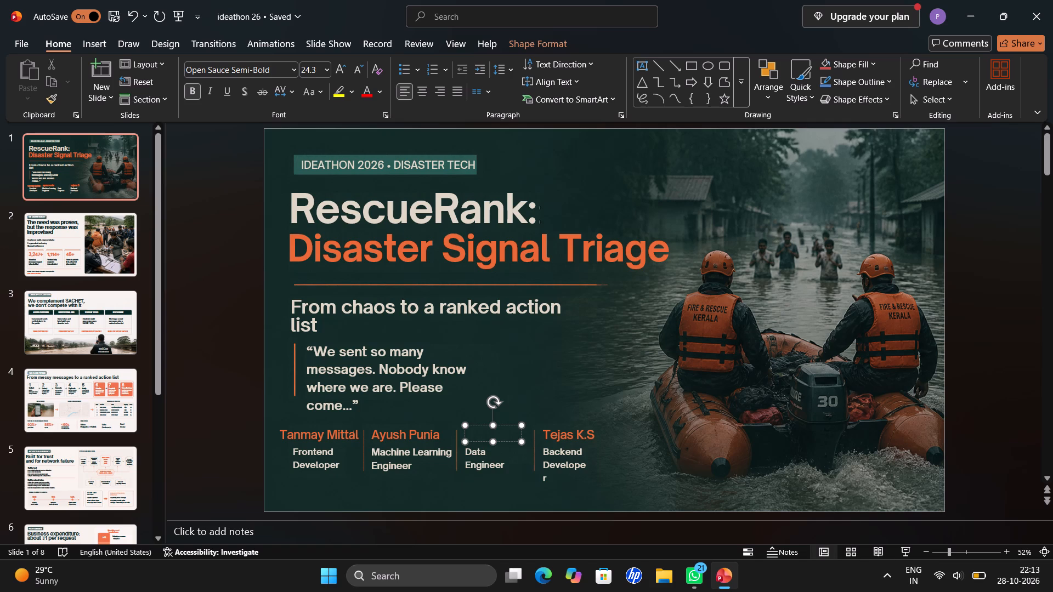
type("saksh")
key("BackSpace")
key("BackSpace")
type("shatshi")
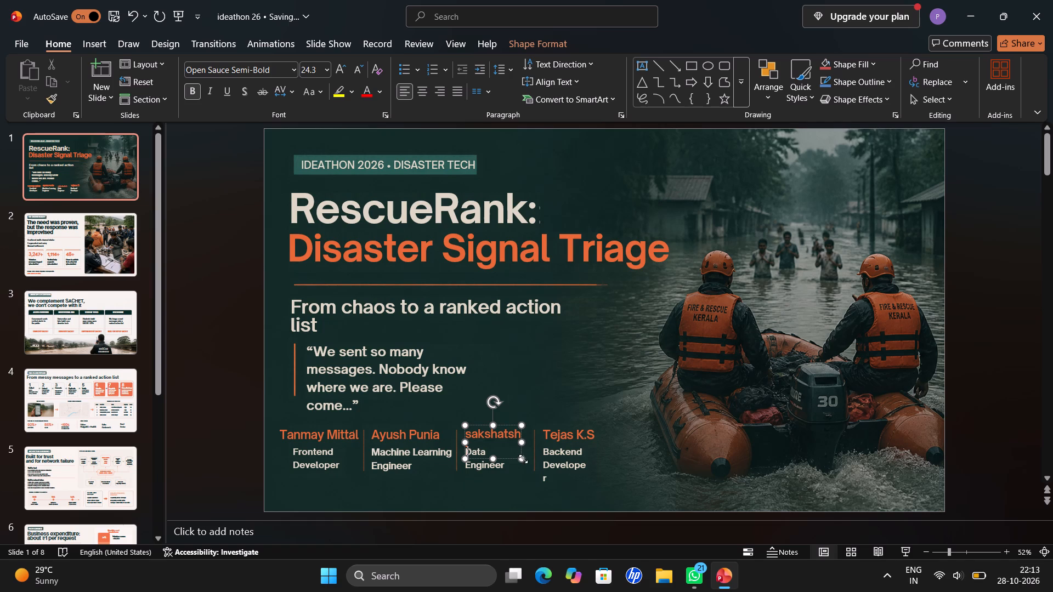
Widen the third member's name box and the Data Engineer box so each text fits on one line.
left_click_drag(522, 460, 534, 449)
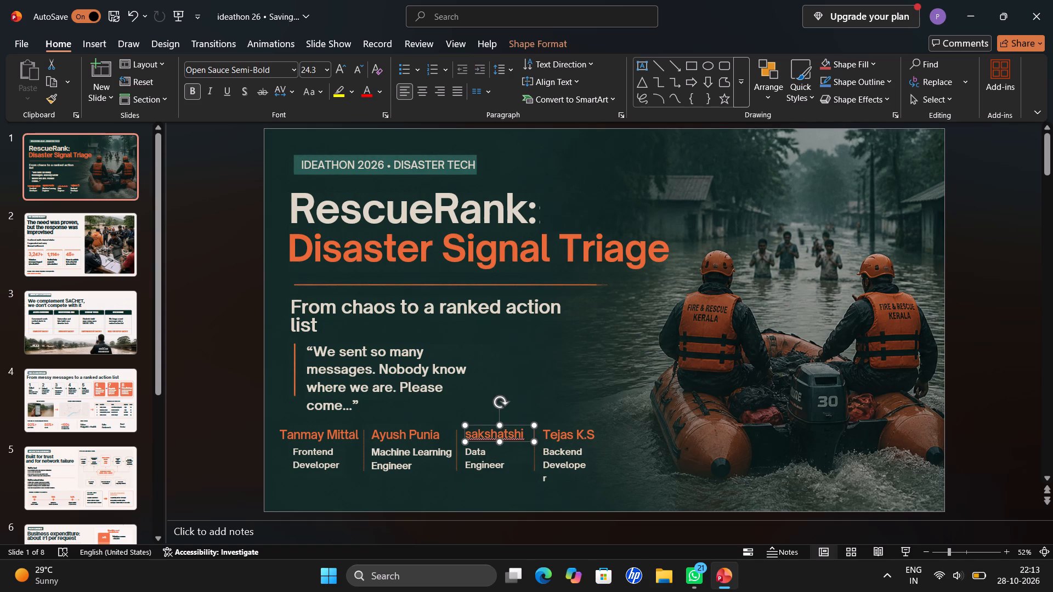
left_click(497, 463)
left_click(528, 461)
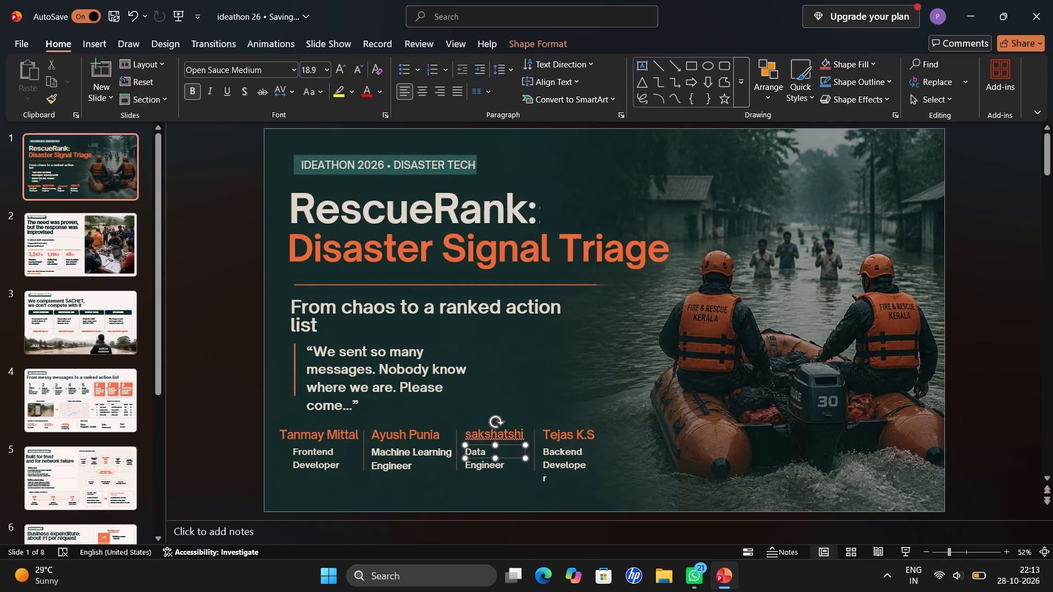
Delete the fourth team member's name above Backend Developer.
left_click(603, 437)
left_click(592, 437)
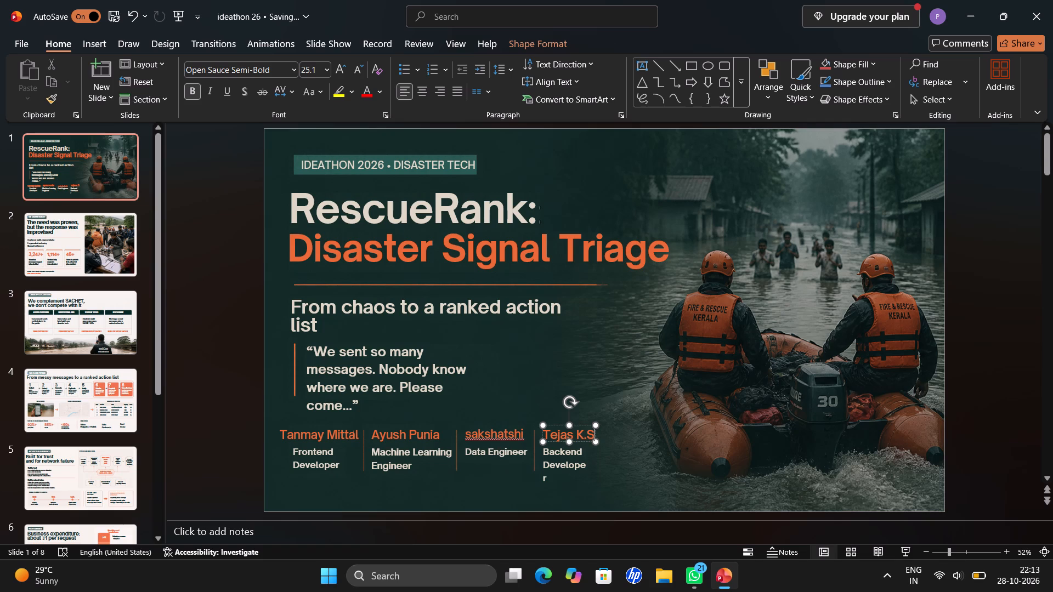
left_click(592, 437)
key("BackSpace")
key("BackSpace")
key("BackSpace")
key("BackSpace")
key("BackSpace")
key("BackSpace")
key("BackSpace")
key("BackSpace")
key("BackSpace")
Delete the fourth member's "Backend Developer" role text from the title slide.
left_click(574, 461)
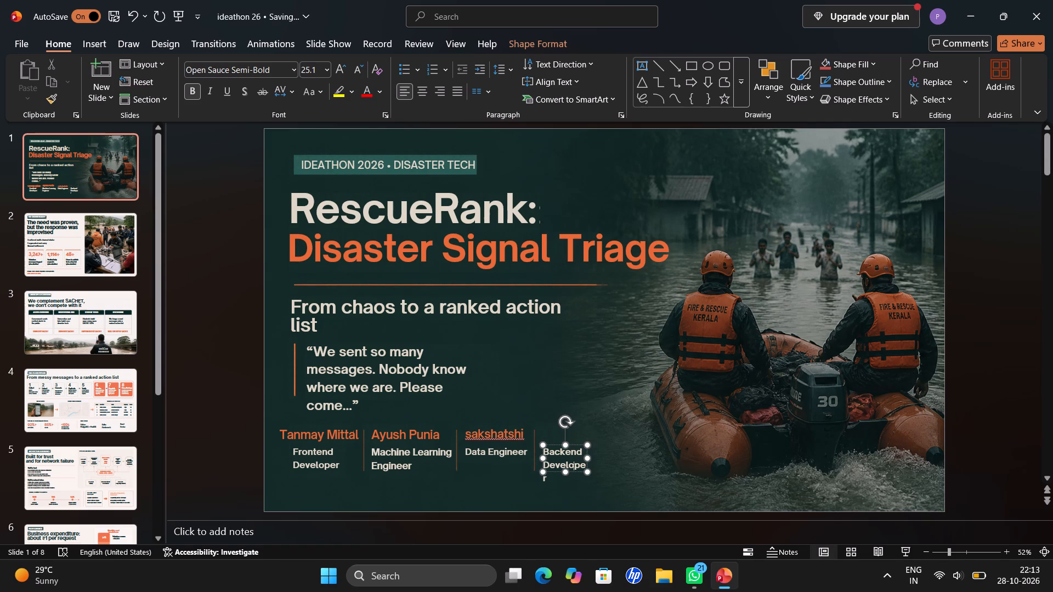
left_click_drag(567, 473, 567, 477)
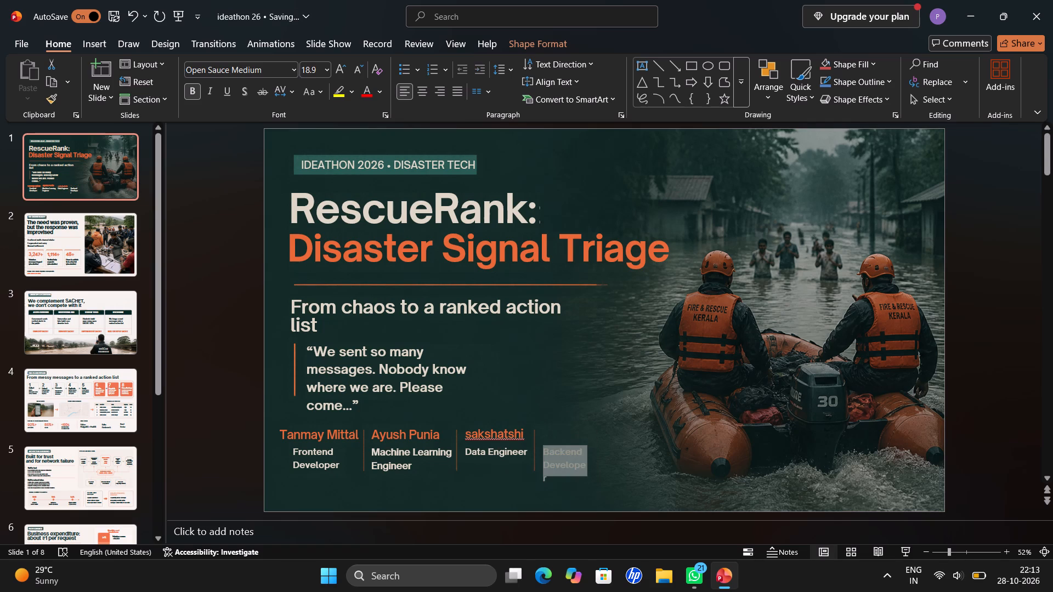
left_click_drag(567, 477, 567, 482)
left_click(580, 474)
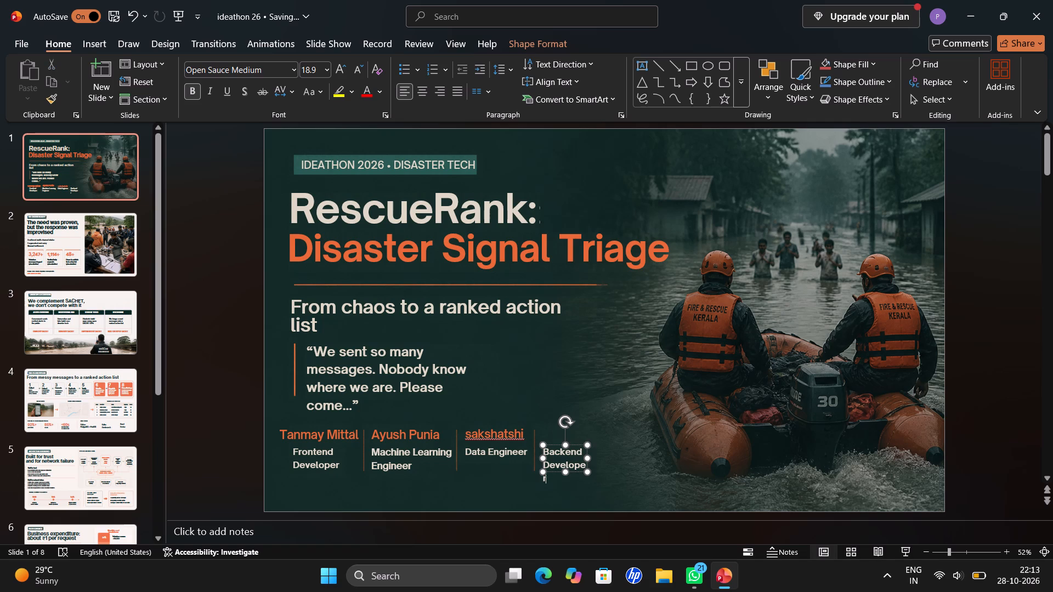
key("BackSpace")
key("BackSpace")
key("BackSpace")
key("BackSpace")
key("BackSpace")
key("BackSpace")
key("BackSpace")
key("BackSpace")
key("BackSpace")
key("BackSpace")
key("BackSpace")
key("BackSpace")
key("BackSpace")
key("BackSpace")
key("BackSpace")
key("BackSpace")
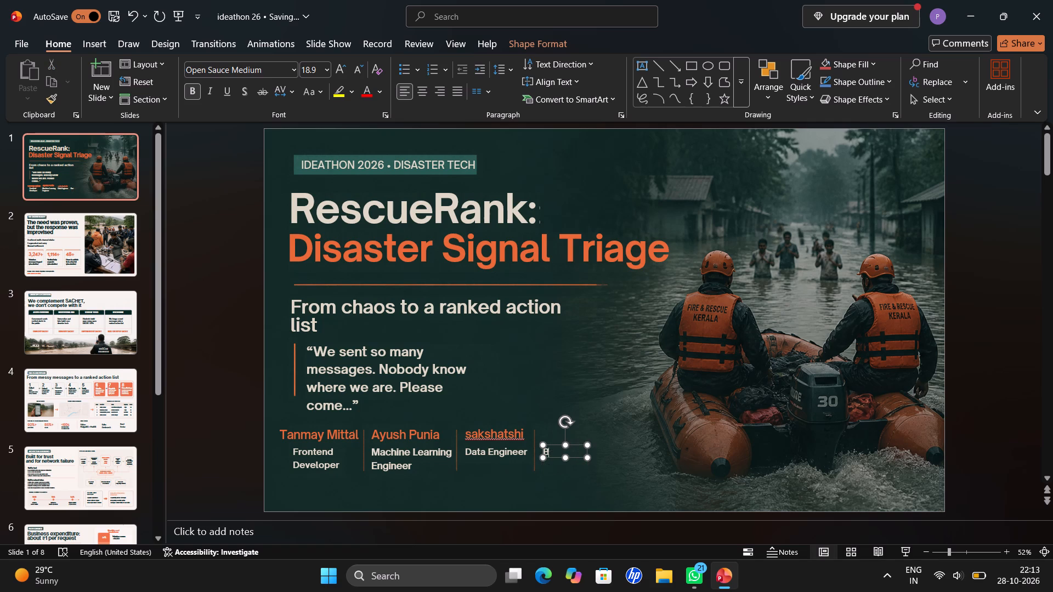
key("BackSpace")
left_click(580, 474)
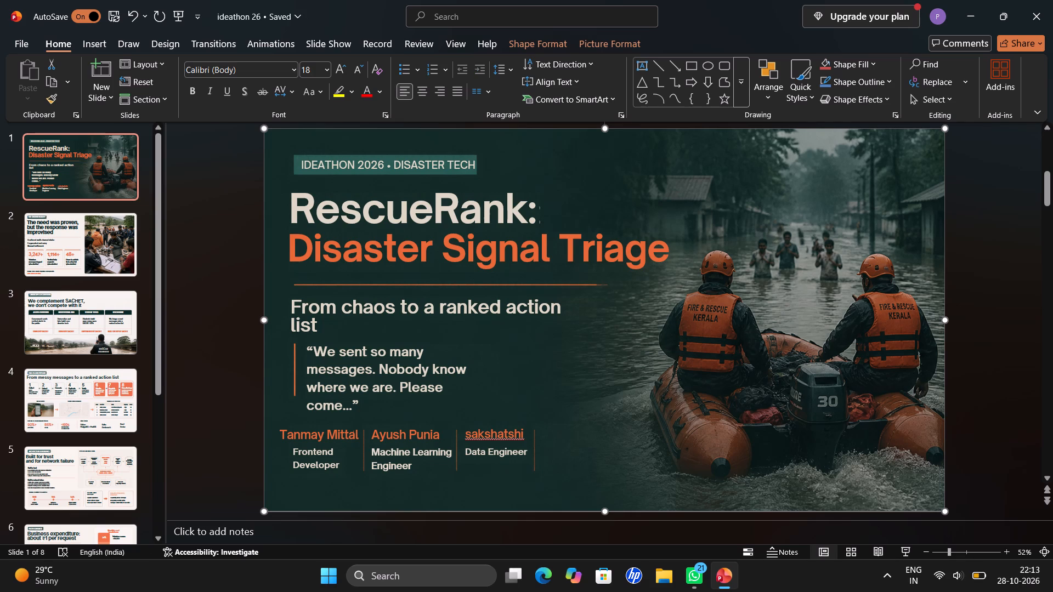
Capitalize the first letter of the third member's name above Data Engineer.
left_click(471, 434)
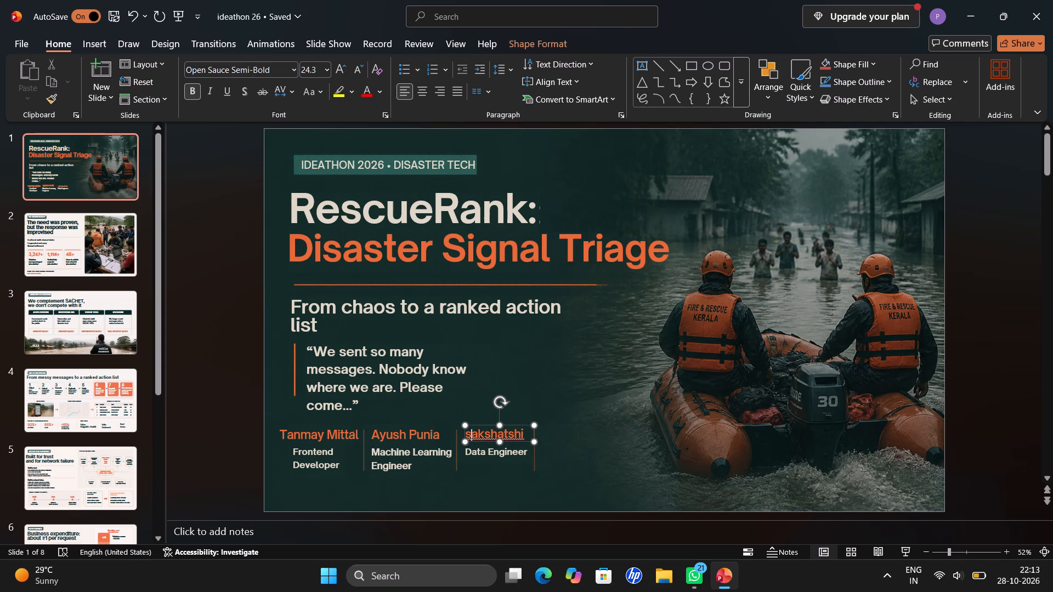
key("BackSpace")
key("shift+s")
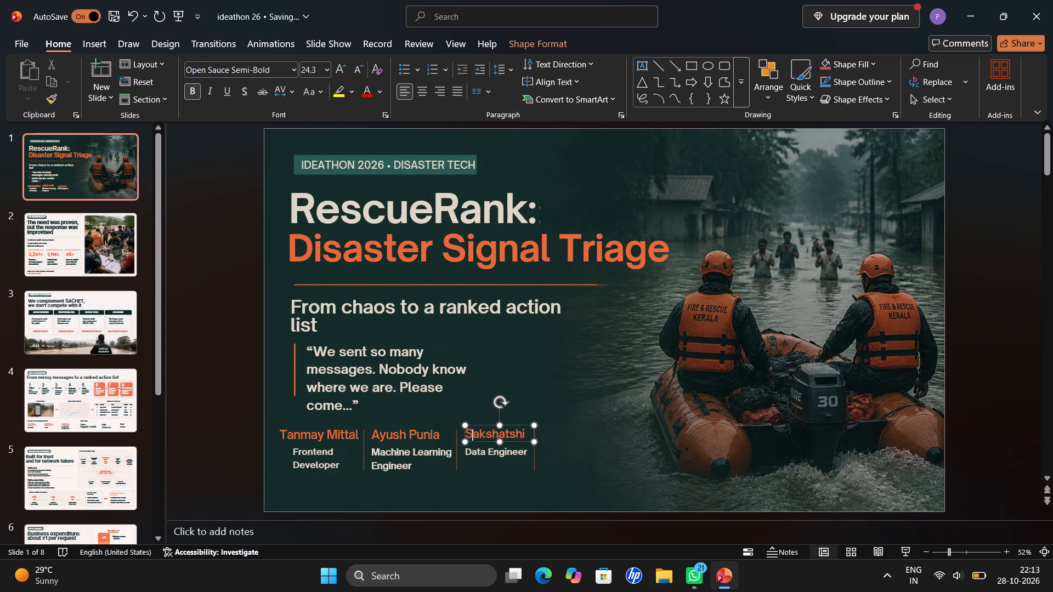
left_click(574, 446)
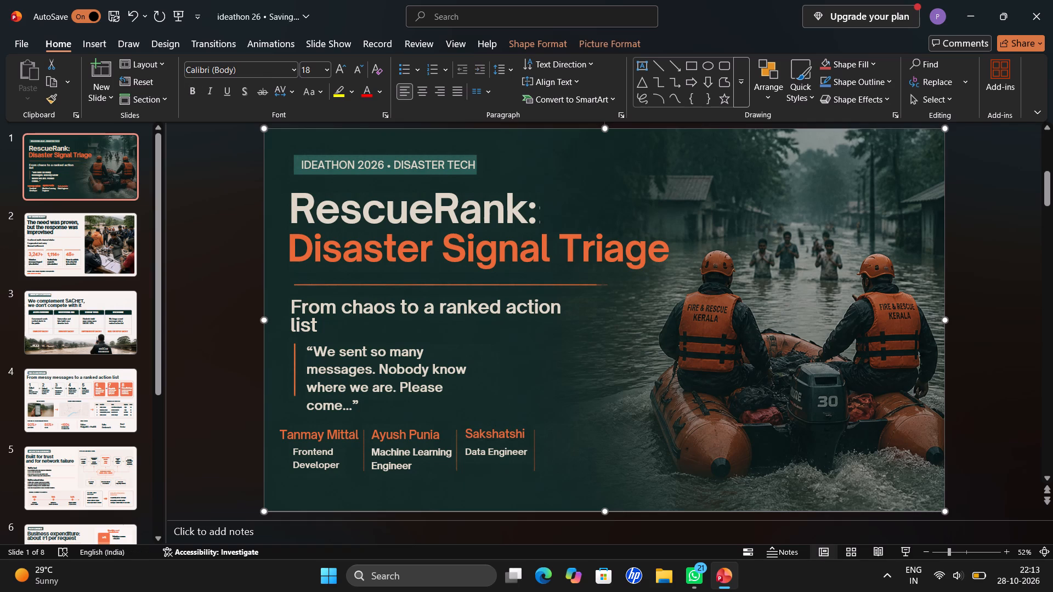
Look through the remaining slides, from the title slide to the closing Thank You slide.
left_click(240, 422)
key("Right")
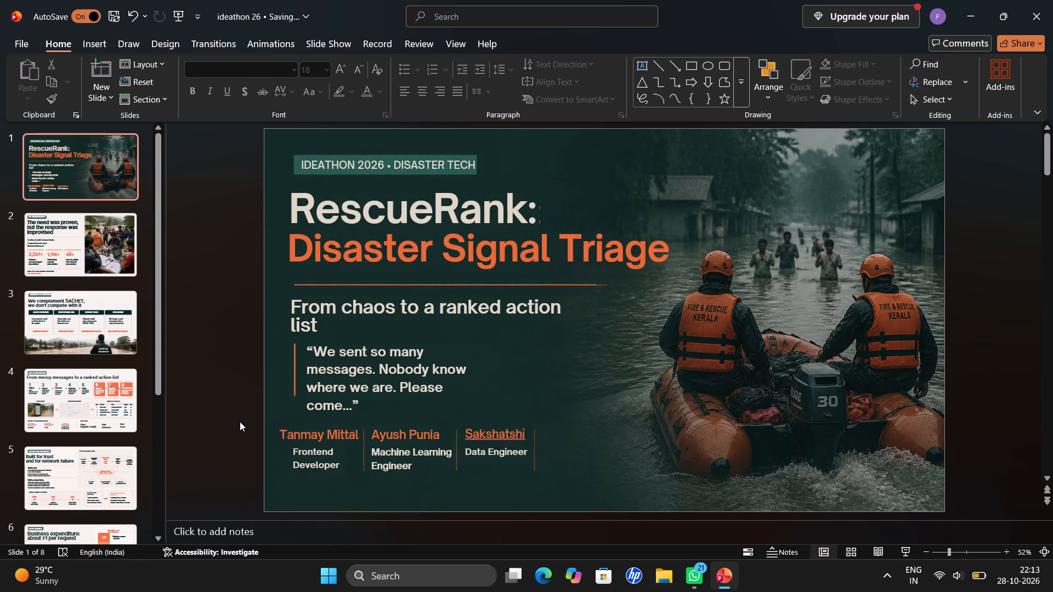
key("Right")
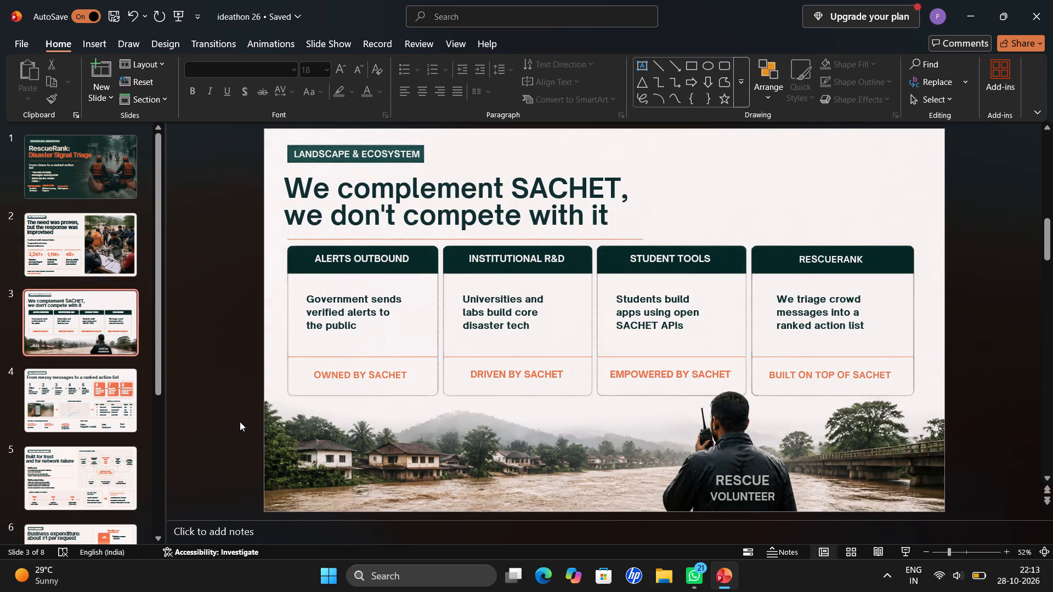
key("Left")
key("Right")
key("Right")
key("Right")
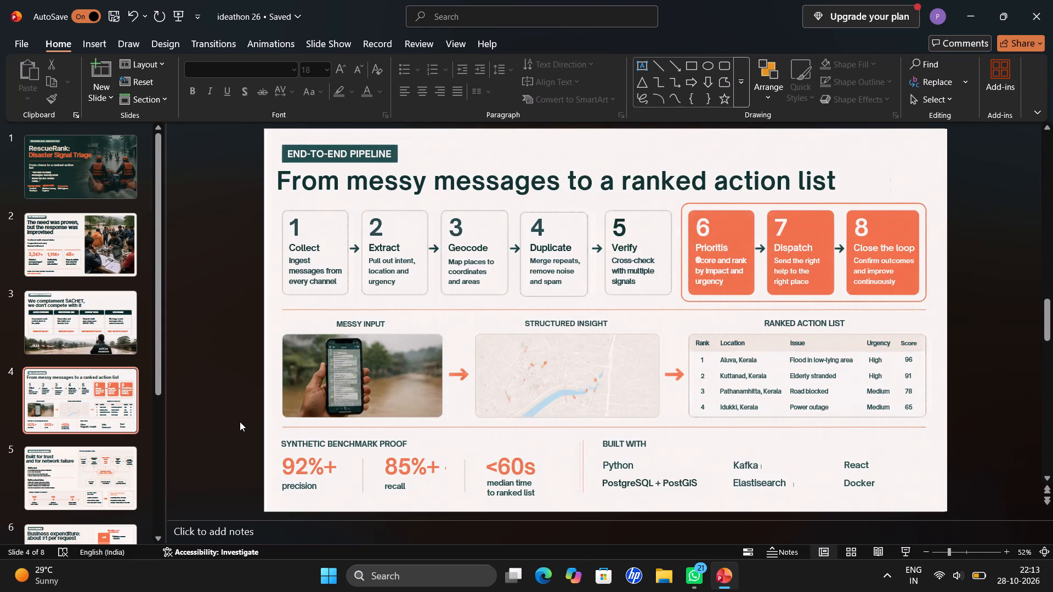
key("Right")
key("Right")
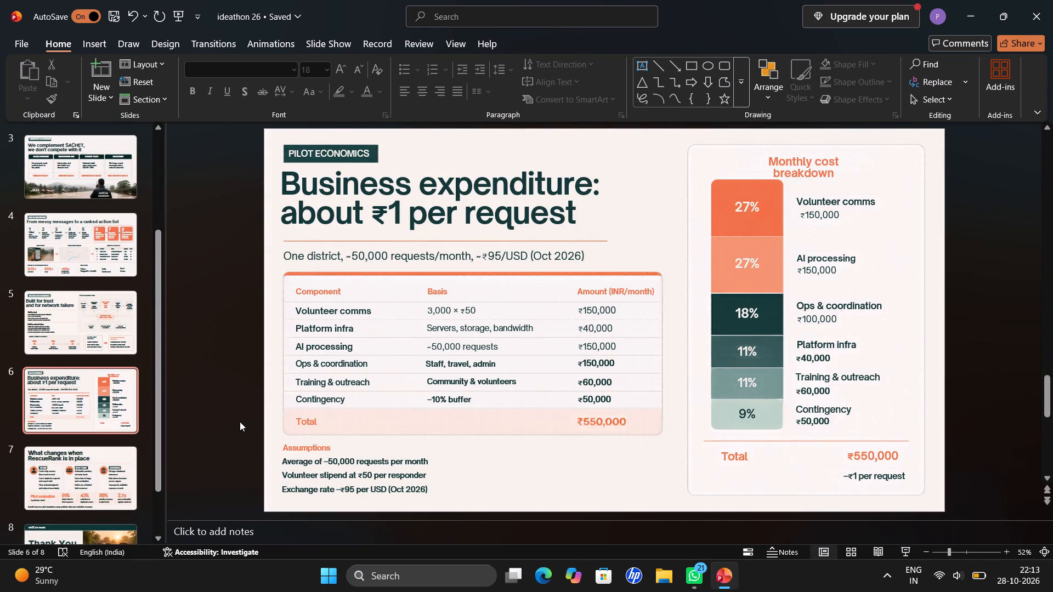
key("Right")
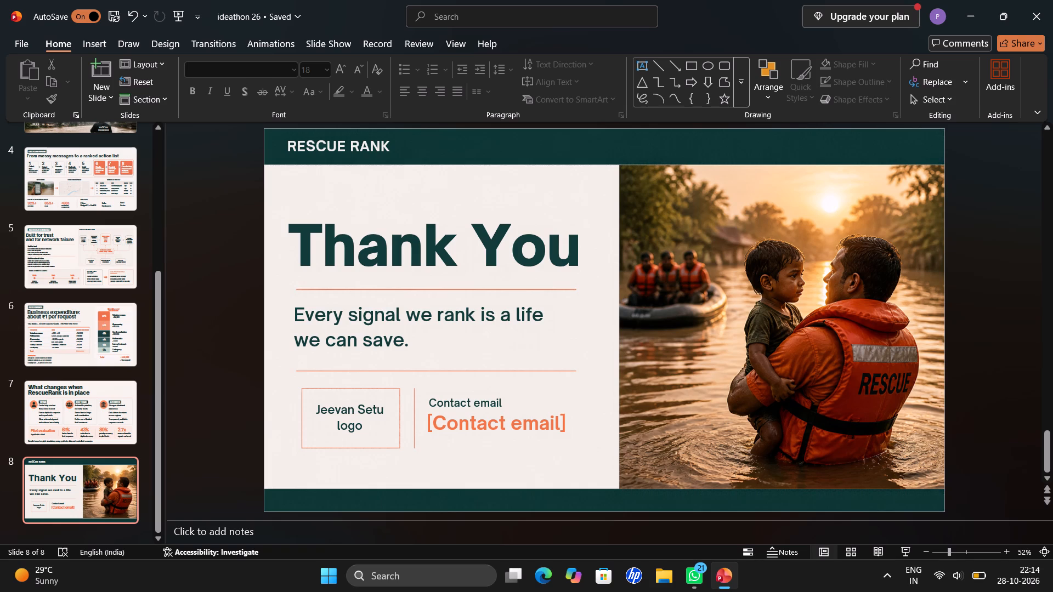
Clear the "[Contact email]" placeholder text on the Thank You slide.
left_click(559, 425)
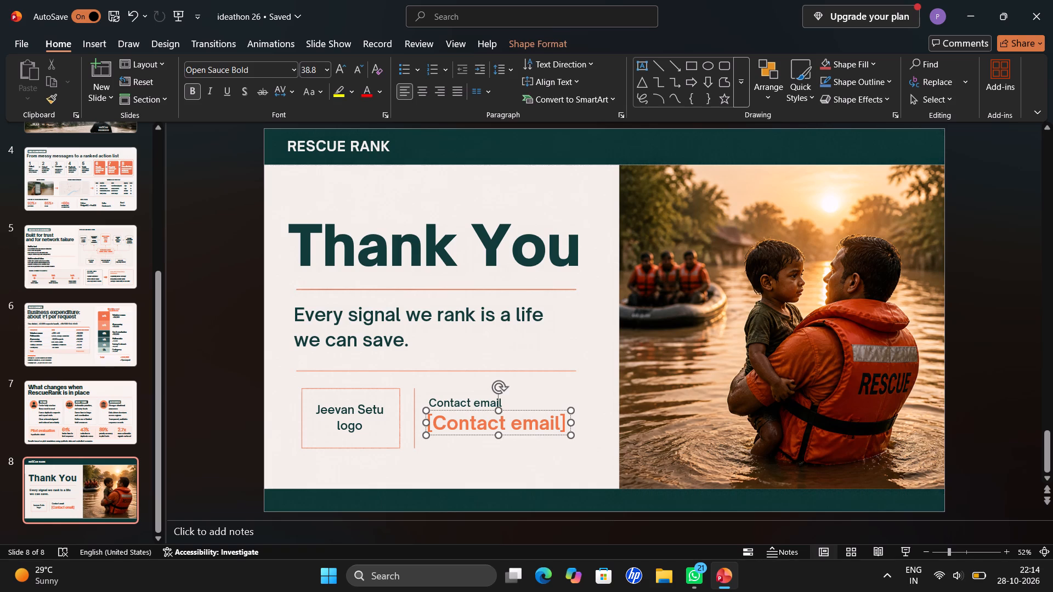
left_click(571, 426)
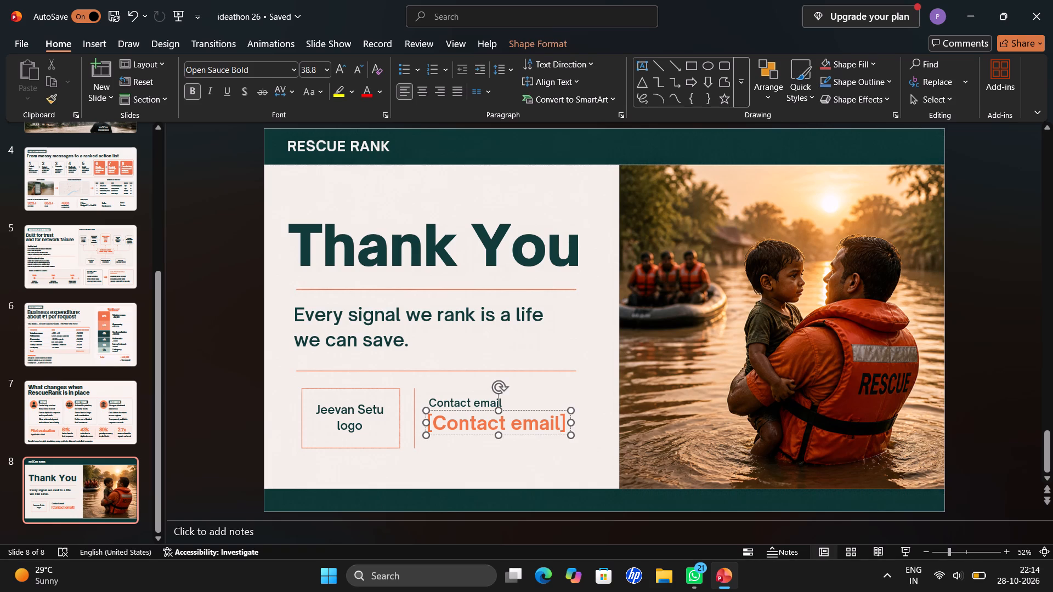
left_click(563, 432)
key("BackSpace")
key("BackSpace")
key("BackSpace")
key("BackSpace")
key("BackSpace")
key("BackSpace")
key("BackSpace")
key("BackSpace")
key("BackSpace")
key("BackSpace")
key("BackSpace")
key("BackSpace")
key("BackSpace")
key("BackSpace")
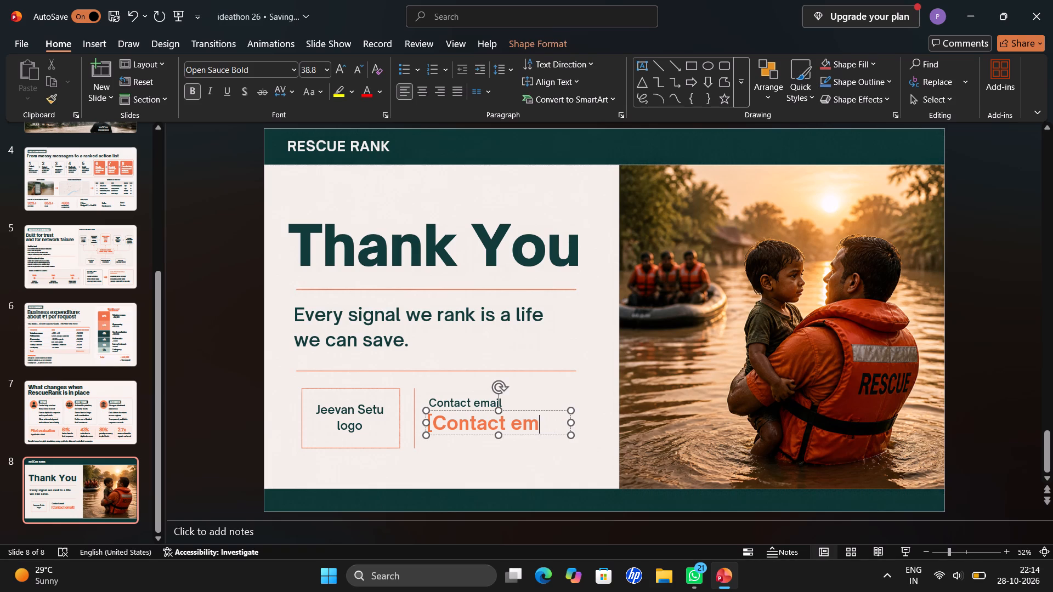
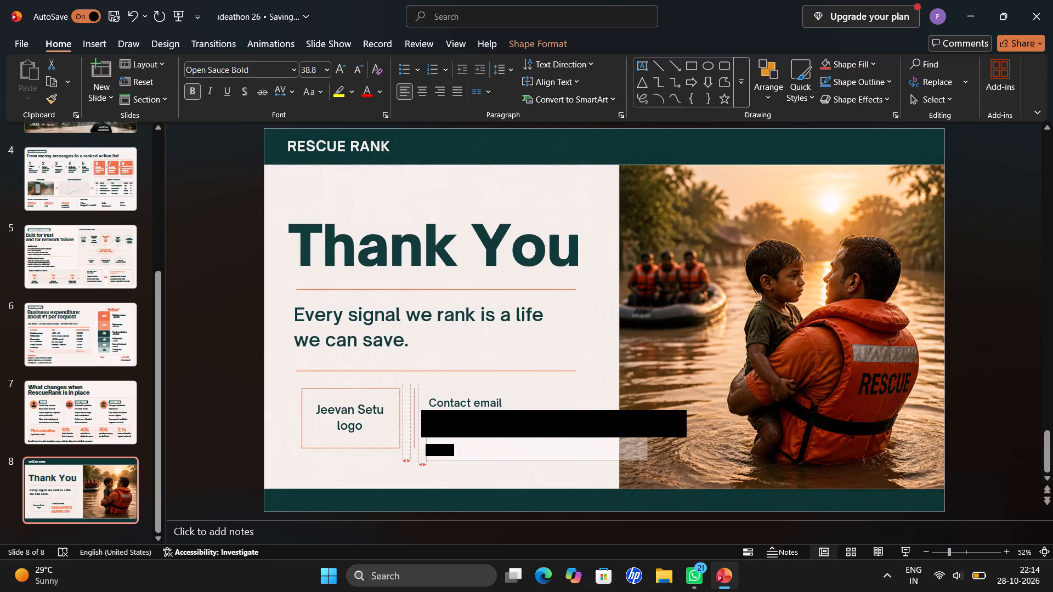
Widen the email address text box on the Thank You slide so the address fits on one line.
left_click_drag(651, 426, 691, 418)
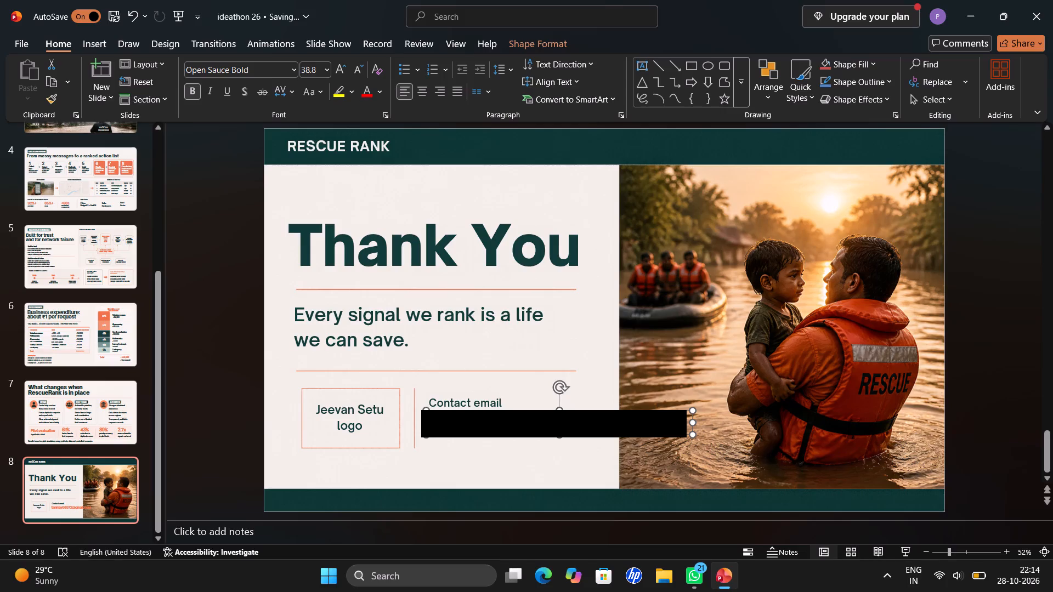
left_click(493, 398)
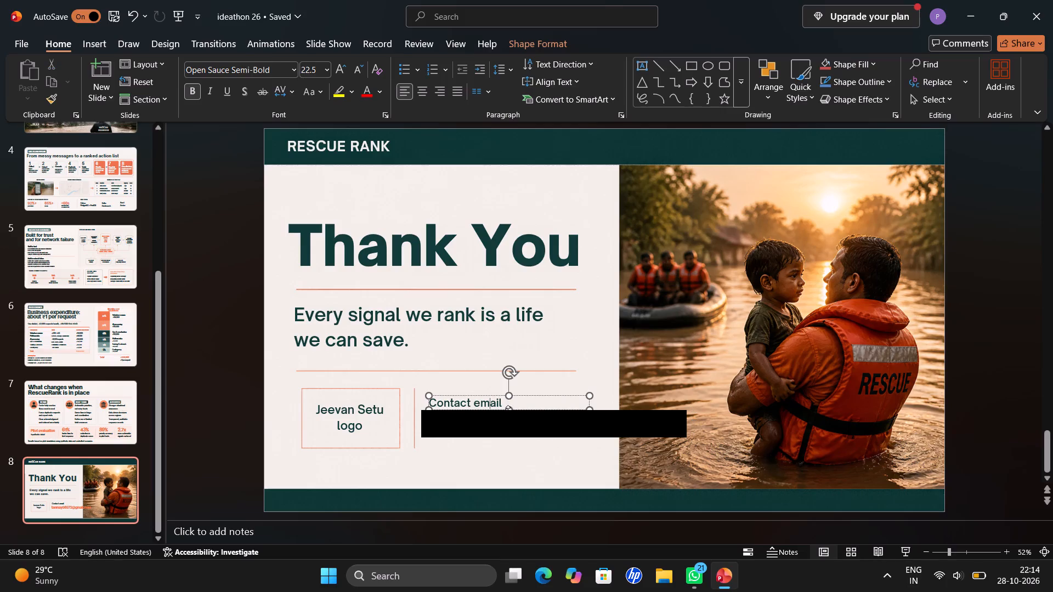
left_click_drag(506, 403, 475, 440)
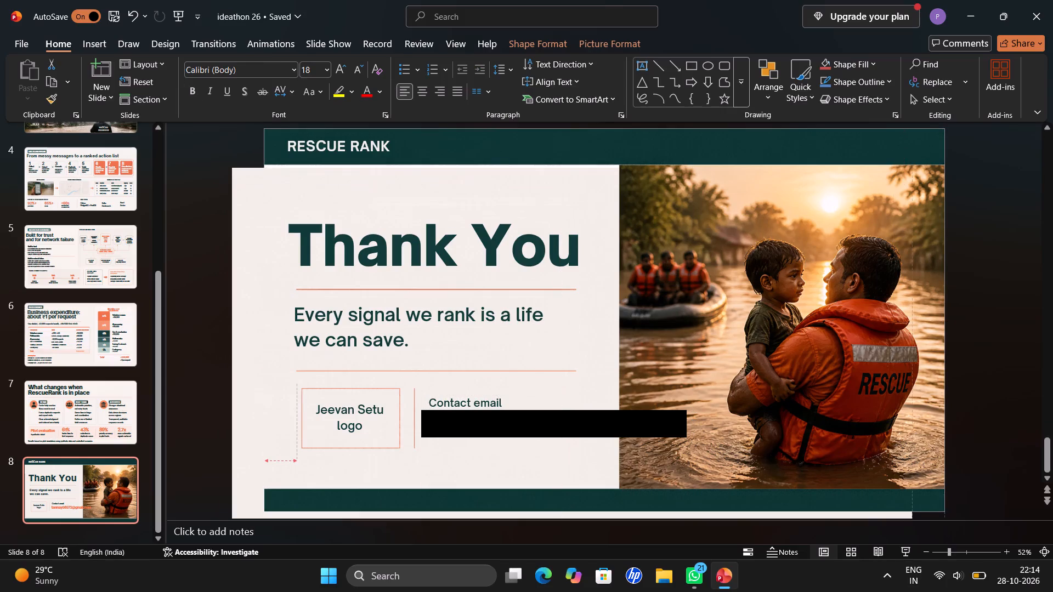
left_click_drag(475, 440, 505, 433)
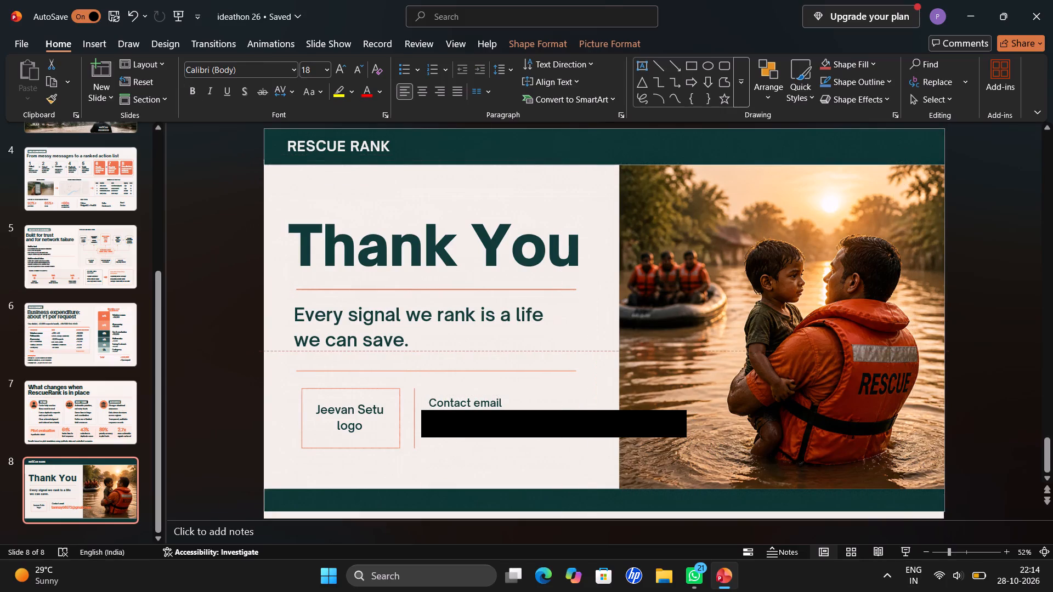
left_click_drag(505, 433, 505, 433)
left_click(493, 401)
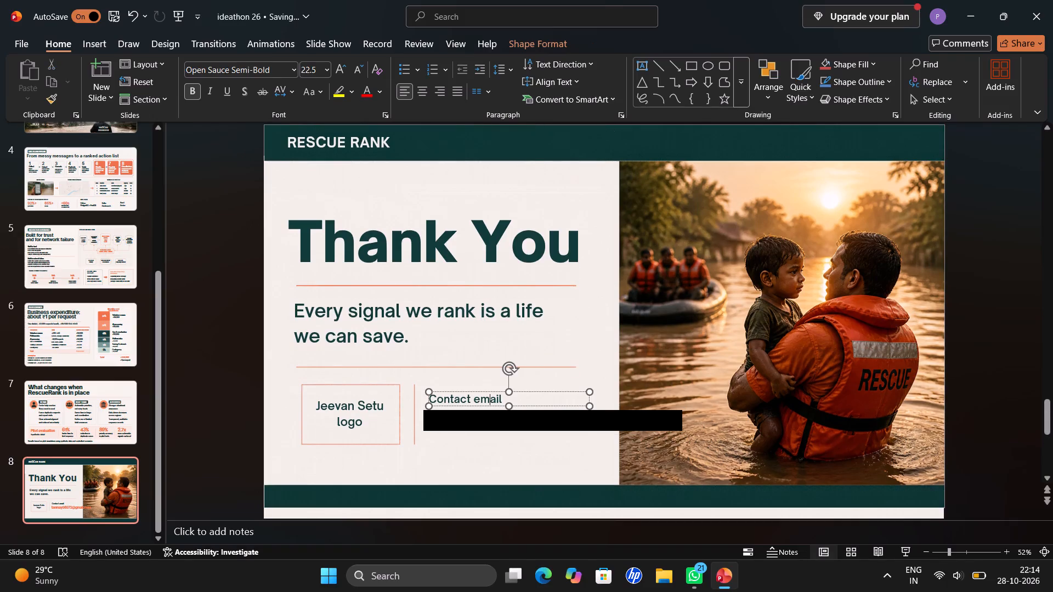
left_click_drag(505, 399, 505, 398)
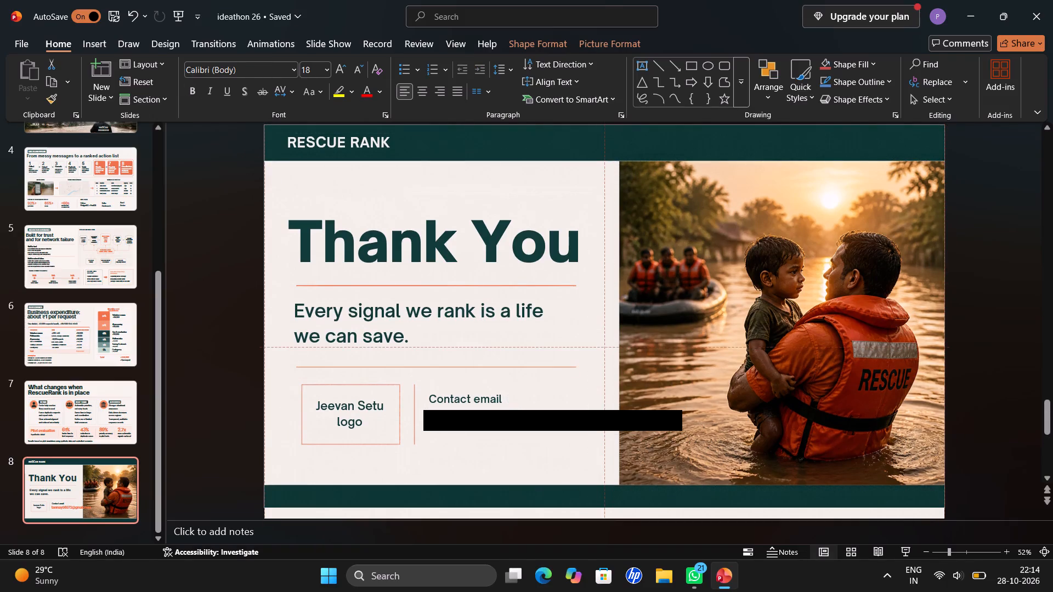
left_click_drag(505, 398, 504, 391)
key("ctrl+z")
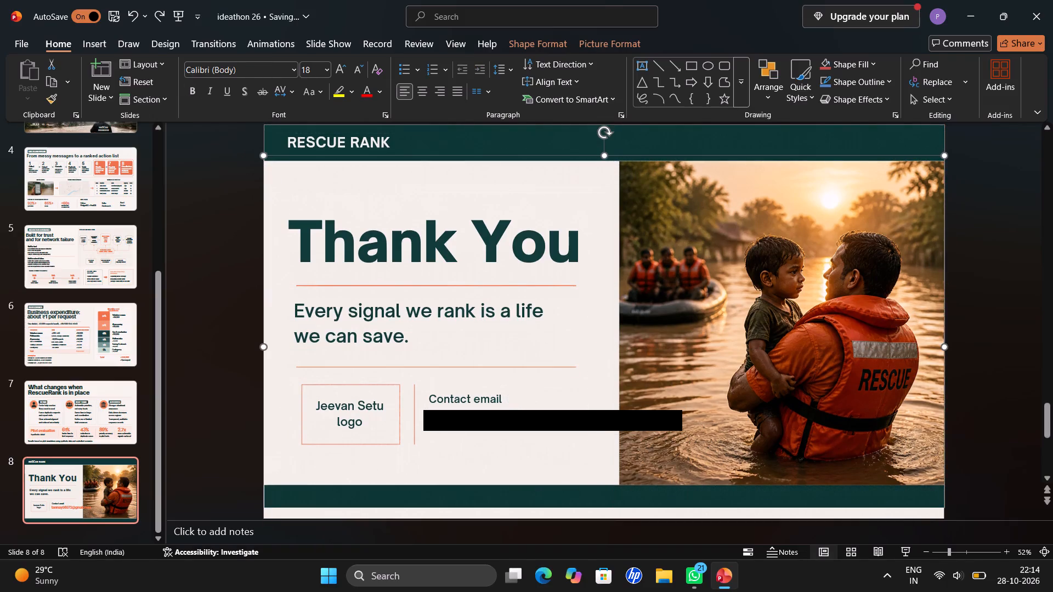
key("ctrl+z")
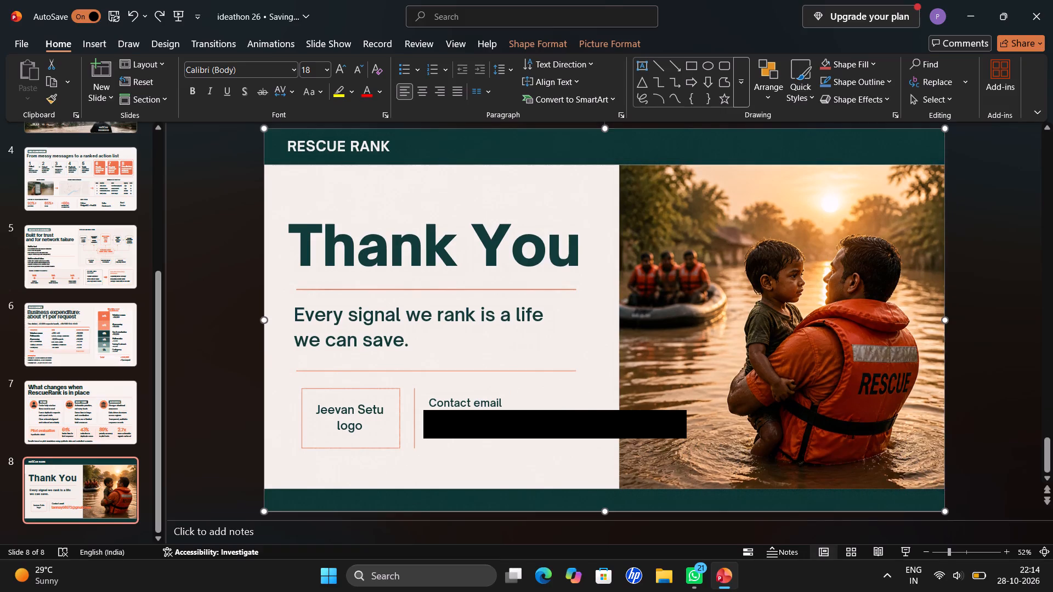
Narrow the "Contact email" label box to fit its text and move it below the Jeevan Setu logo box.
left_click(454, 401)
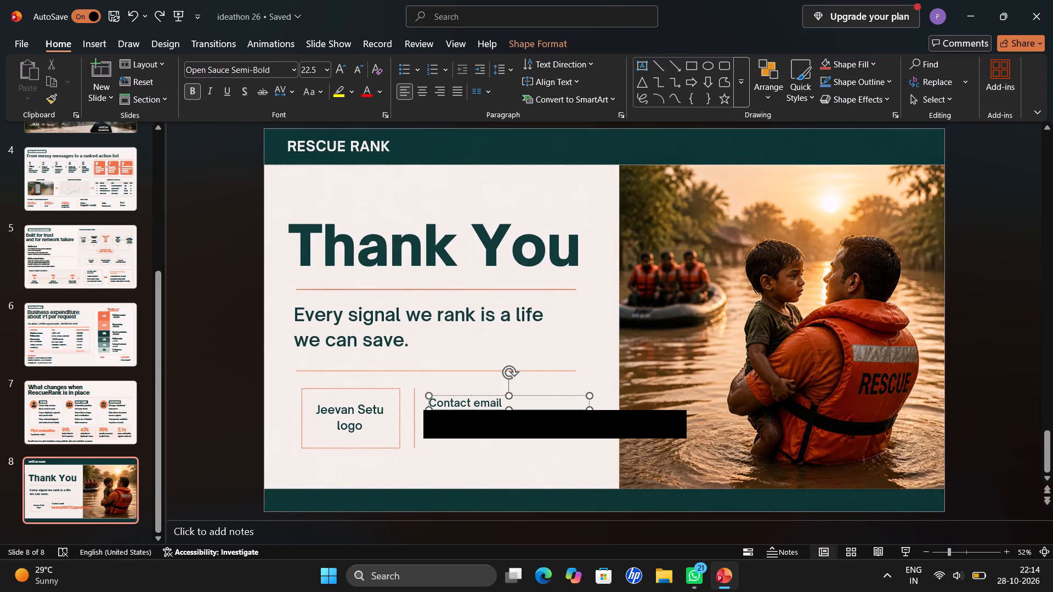
left_click_drag(587, 411, 570, 408)
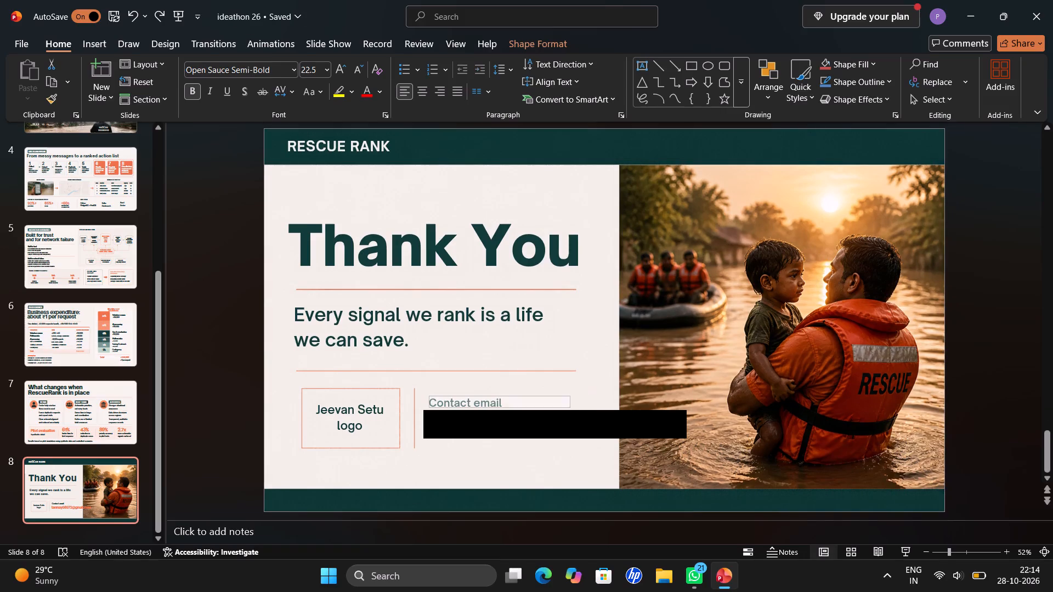
left_click_drag(570, 408, 513, 410)
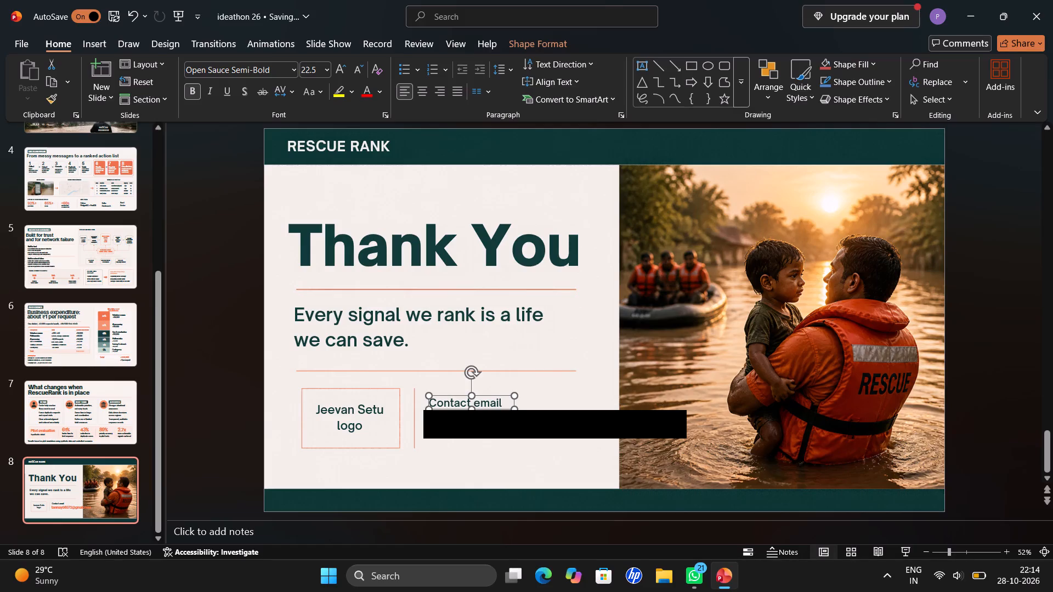
left_click_drag(505, 408, 499, 408)
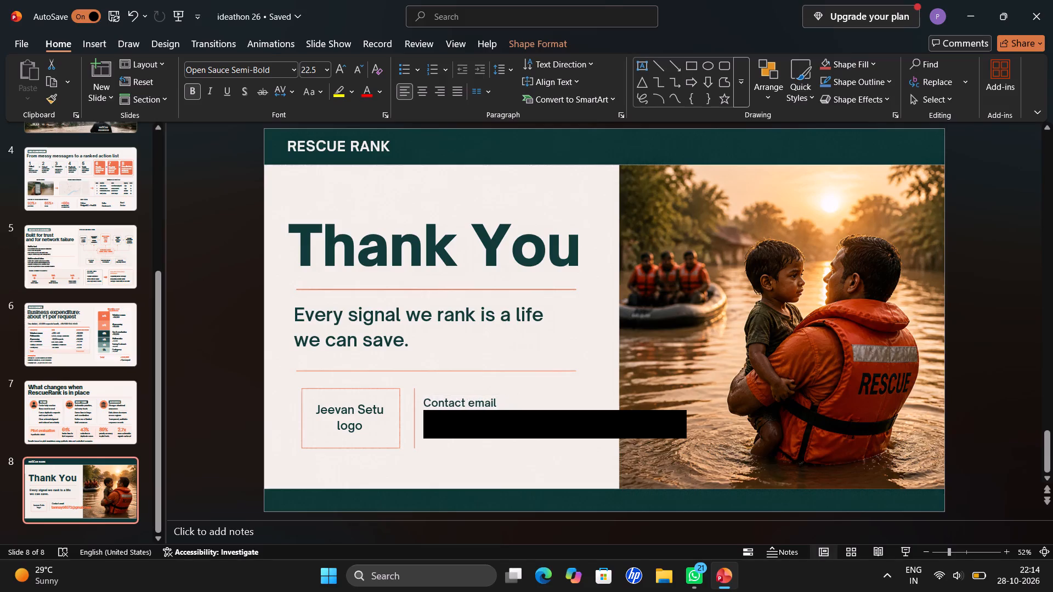
left_click_drag(499, 408, 352, 471)
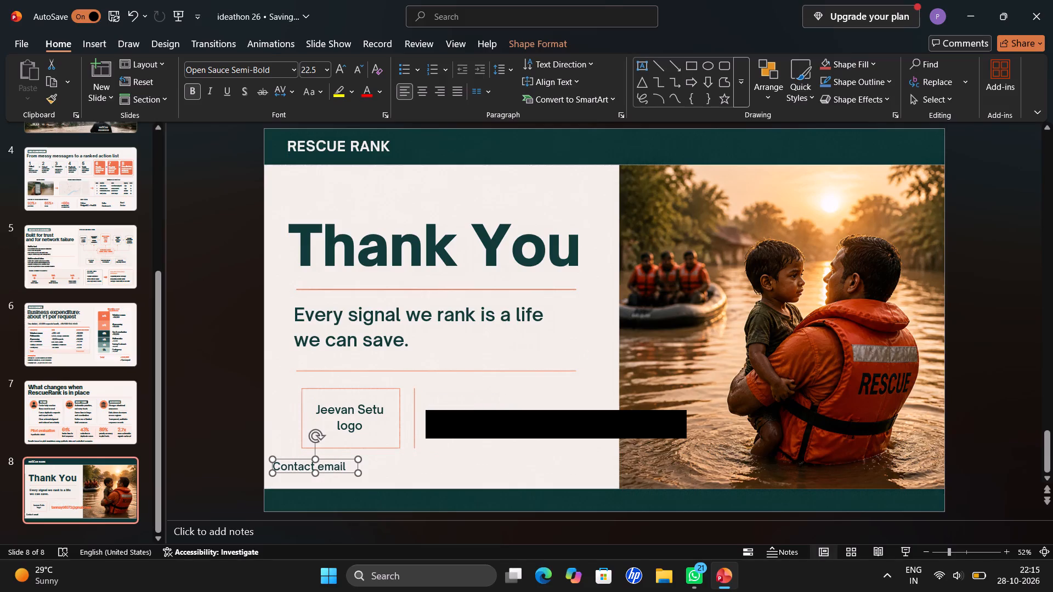
Move the email address text box down so it sits directly beside the "Contact email" label on the same line.
left_click(484, 424)
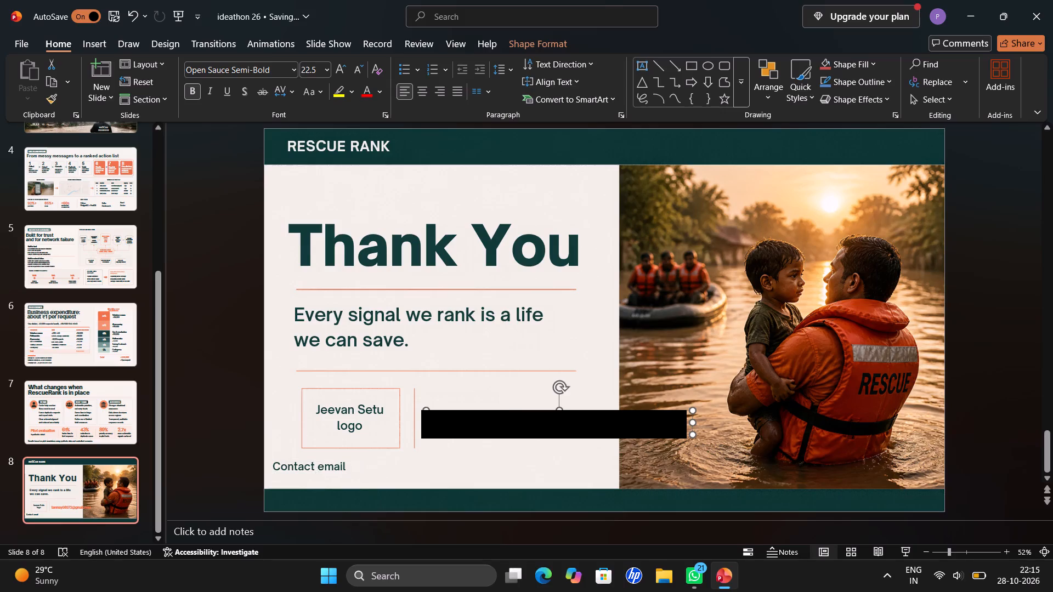
left_click_drag(499, 433, 497, 440)
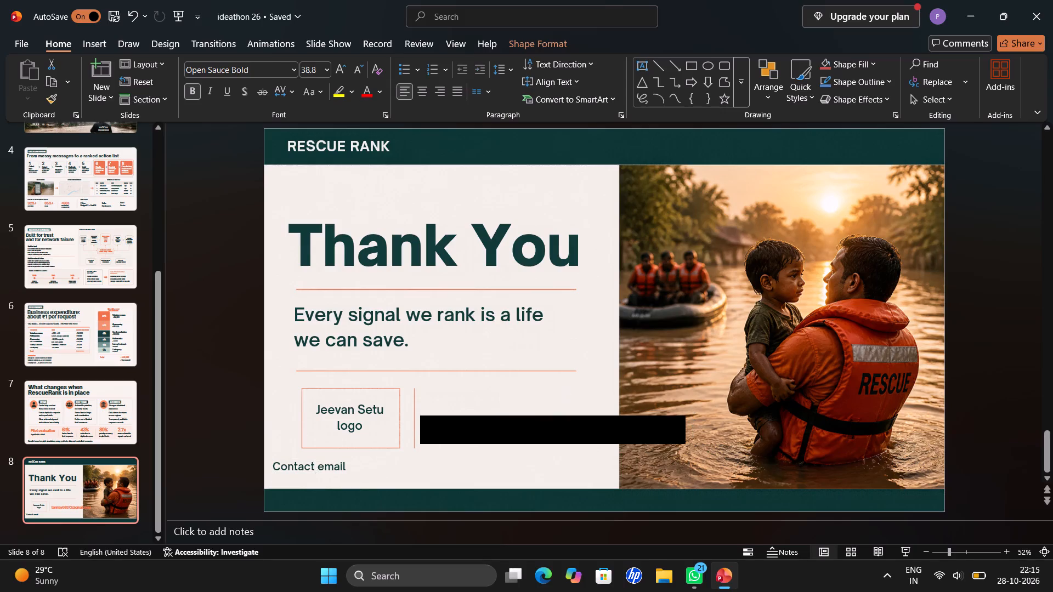
left_click_drag(497, 440, 426, 476)
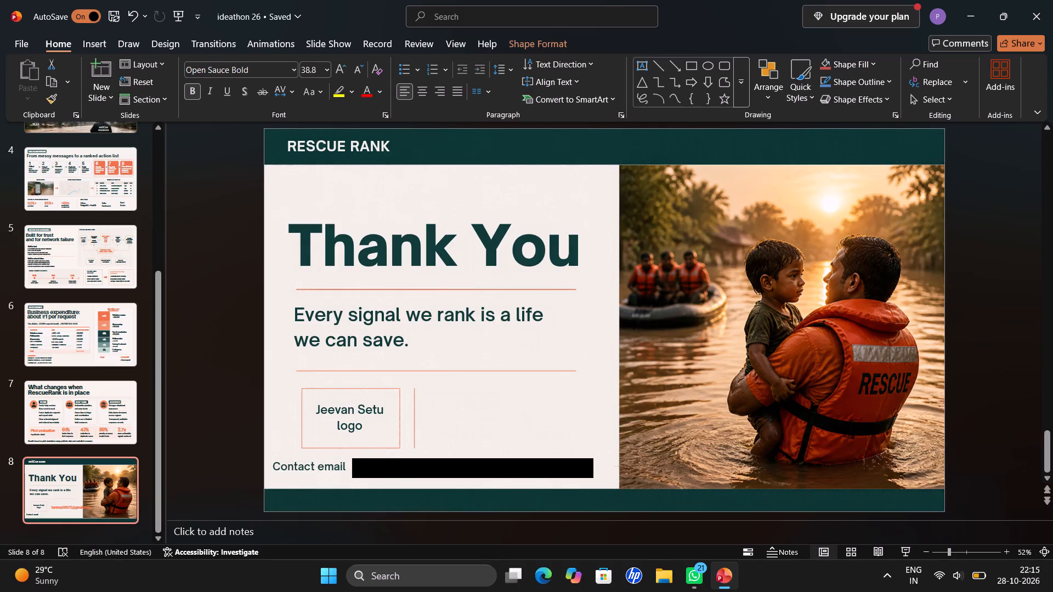
left_click_drag(426, 476, 427, 476)
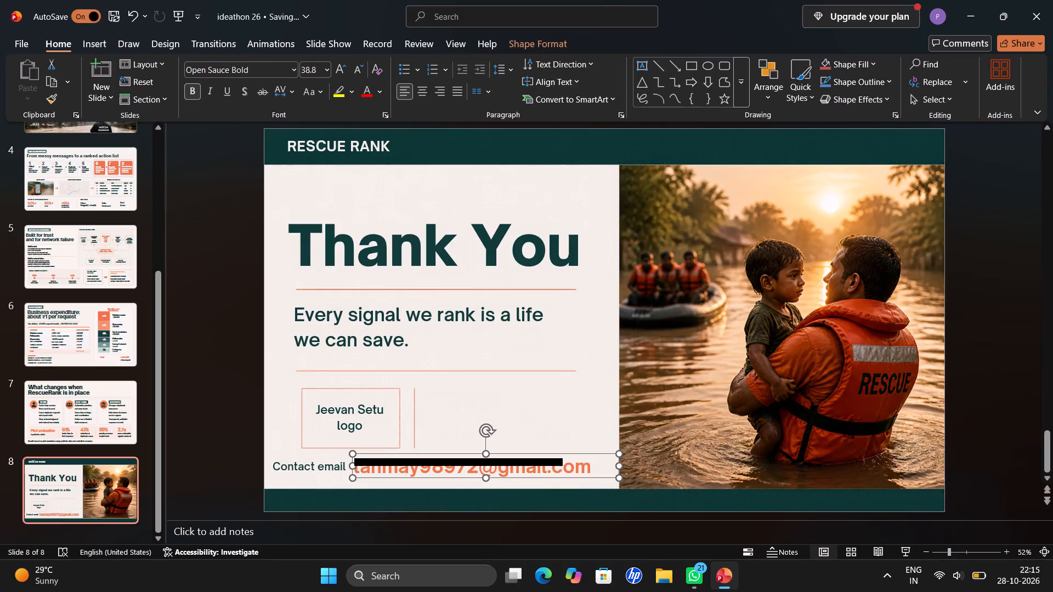
Delete the vertical divider line beside the Jeevan Setu logo box.
left_click(415, 414)
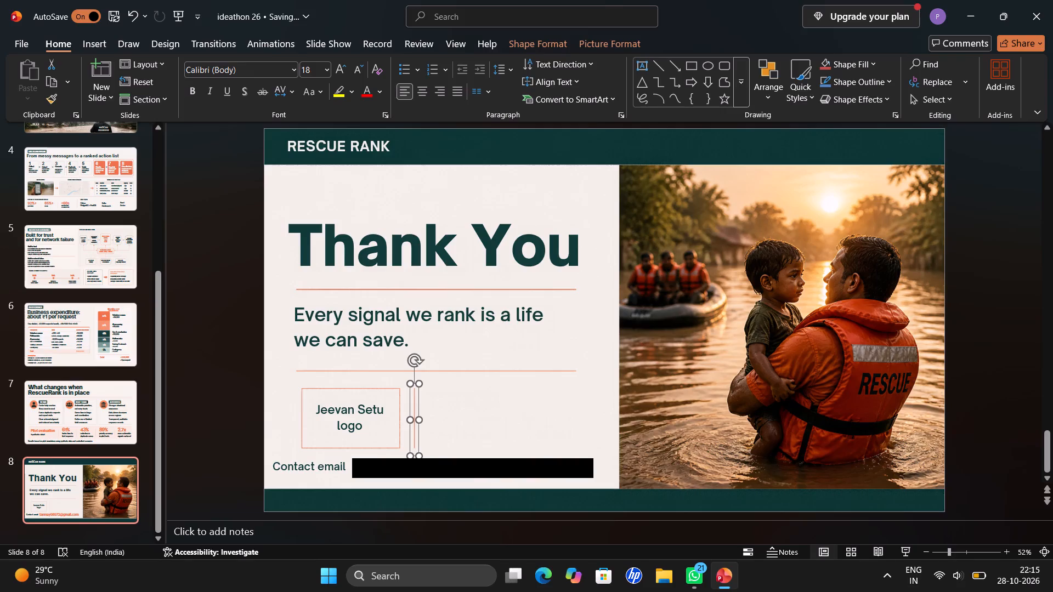
key("Delete")
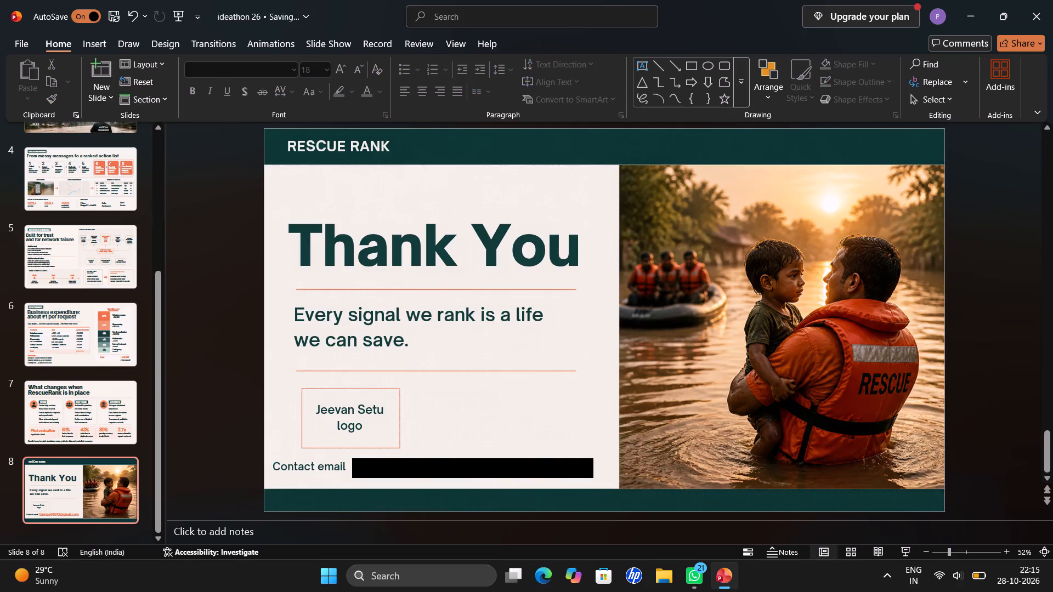
Add a colon to the end of the "Contact email" label.
left_click(344, 466)
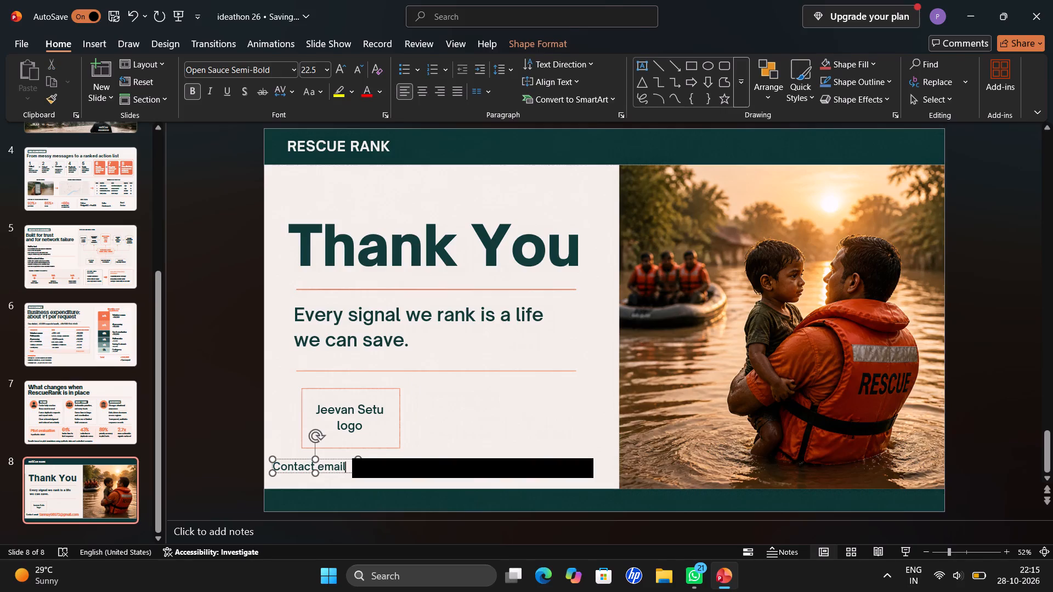
left_click(368, 472)
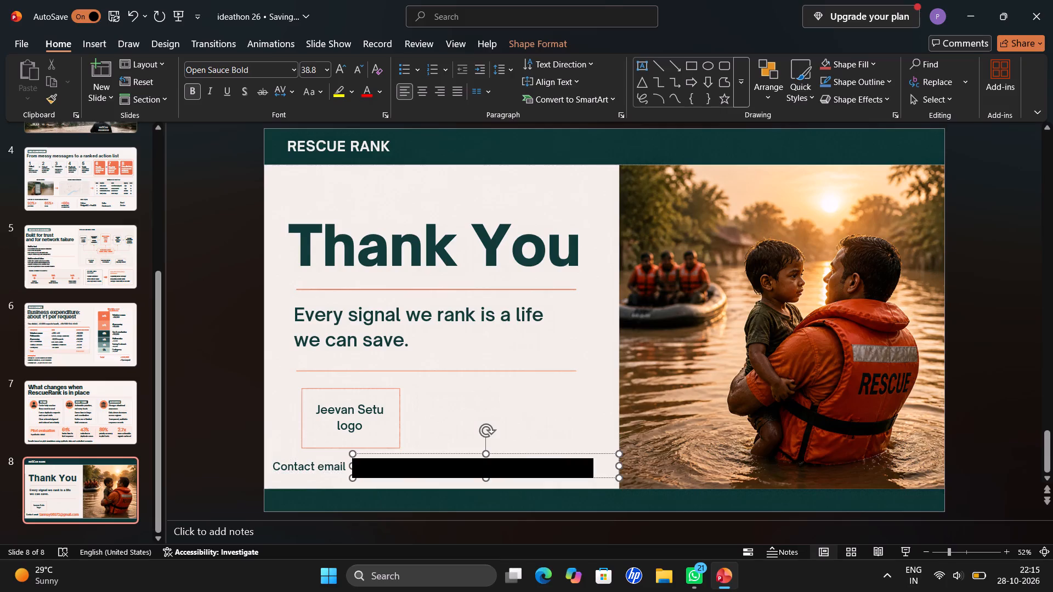
left_click(346, 467)
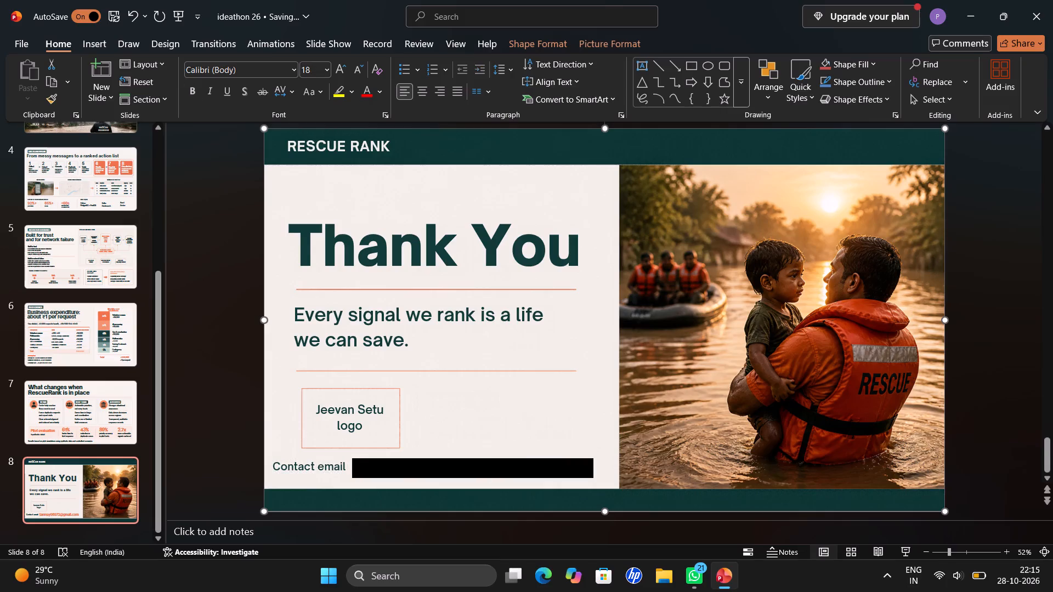
left_click(342, 466)
key("Right")
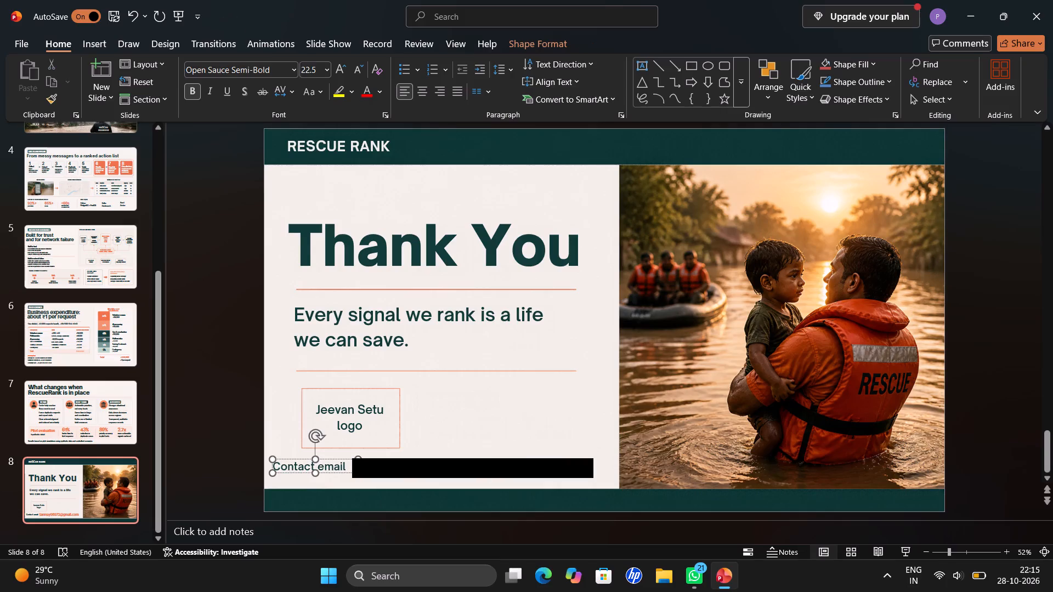
key("shift+quotedbl")
key("BackSpace")
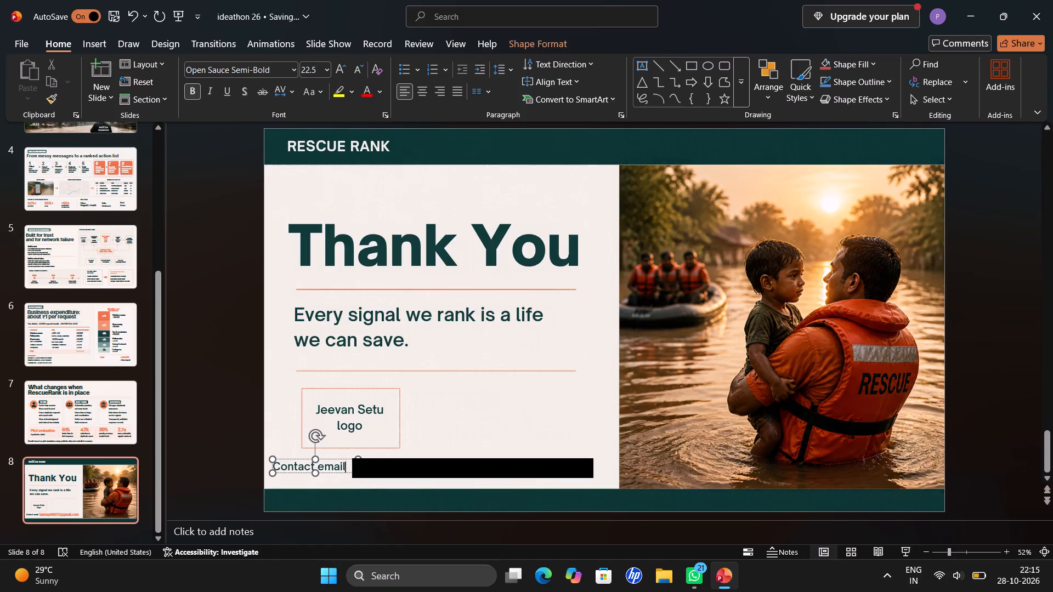
left_click(389, 440)
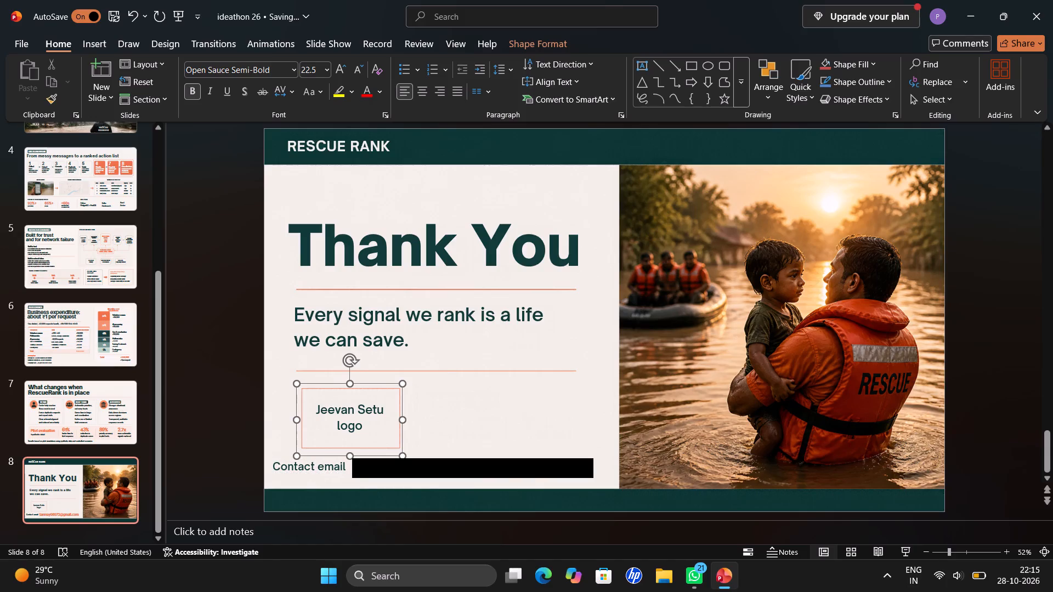
key("ctrl+semicolon")
key("ctrl+z")
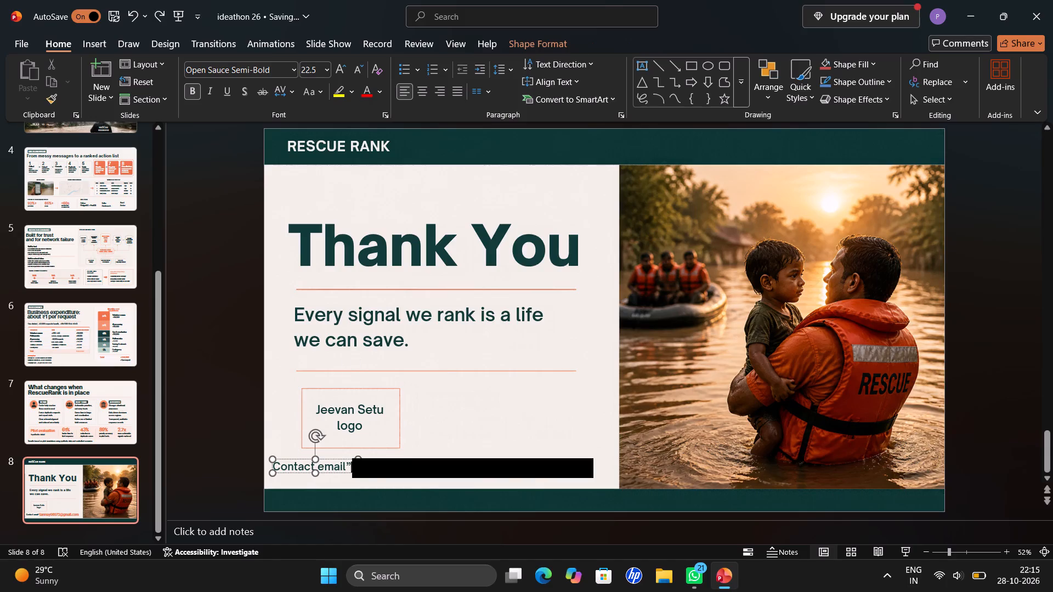
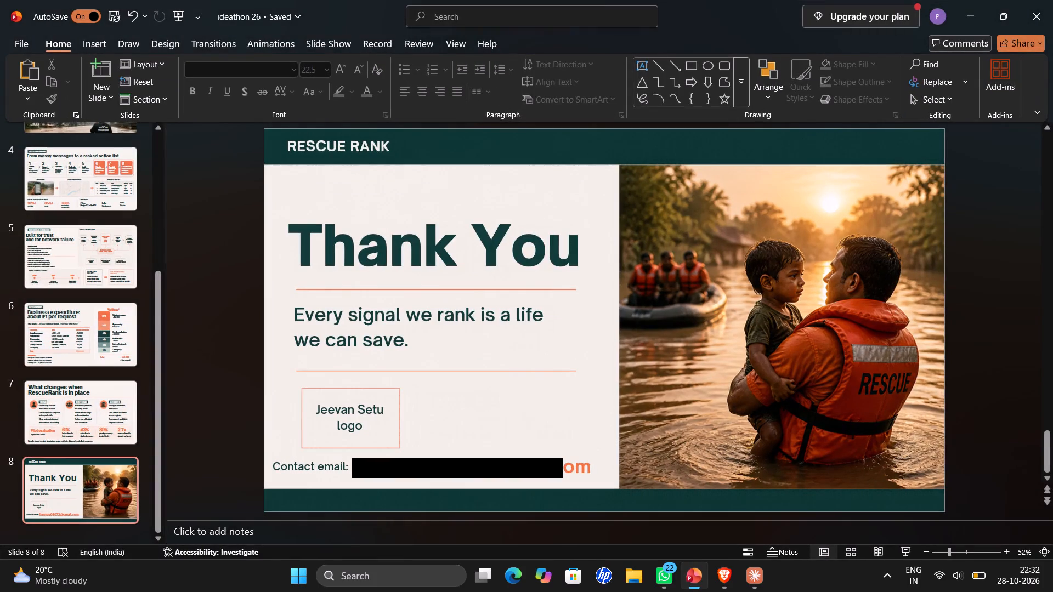
left_click(369, 422)
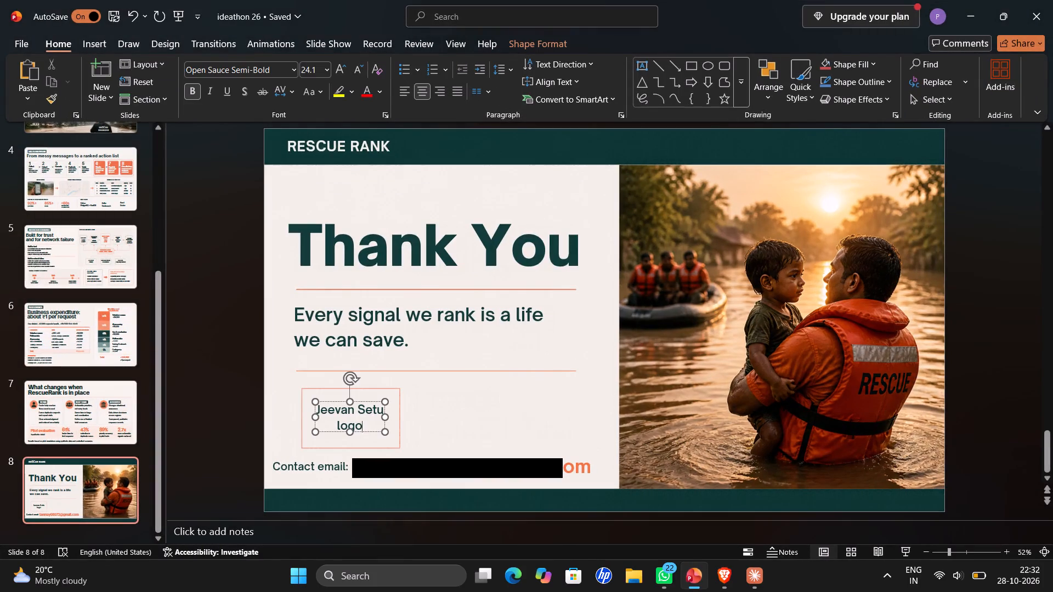
key("ctrl+v")
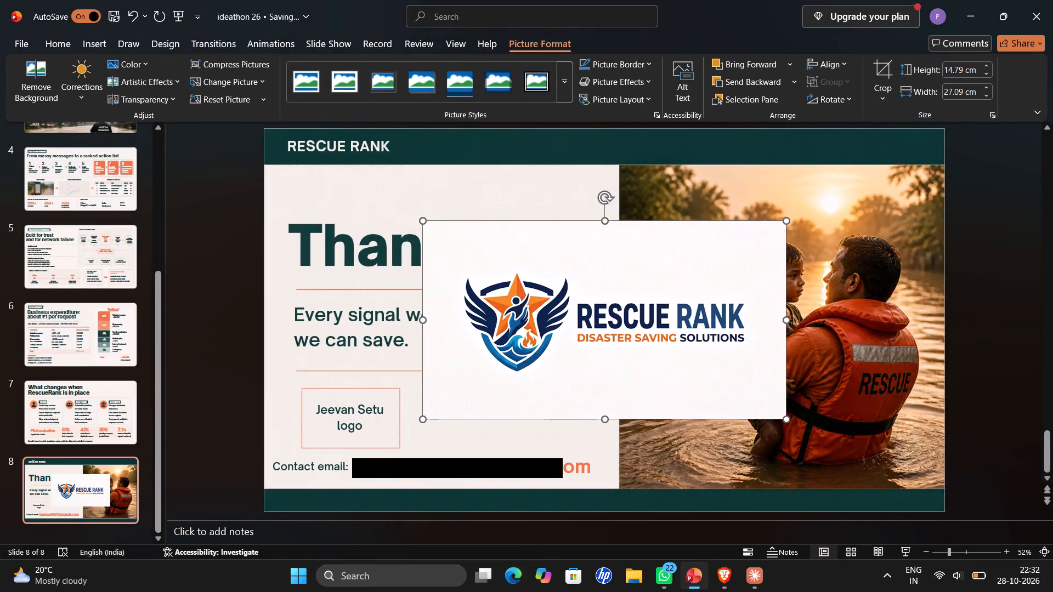
left_click_drag(786, 422, 579, 333)
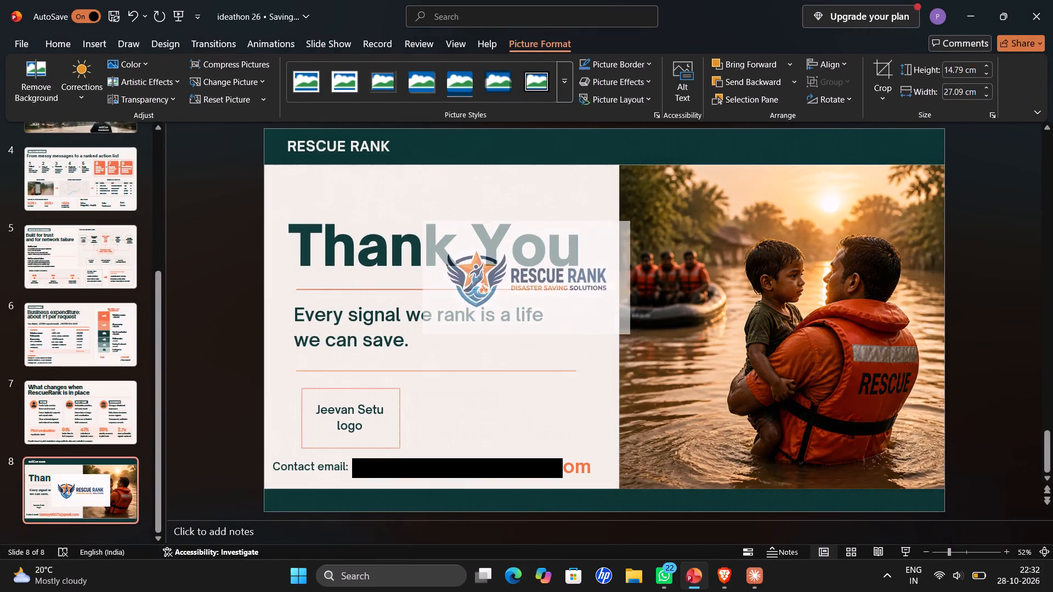
left_click_drag(579, 333, 565, 326)
Delete the "Jeevan Setu logo" placeholder text from the outlined frame on the Thank You slide.
left_click(382, 427)
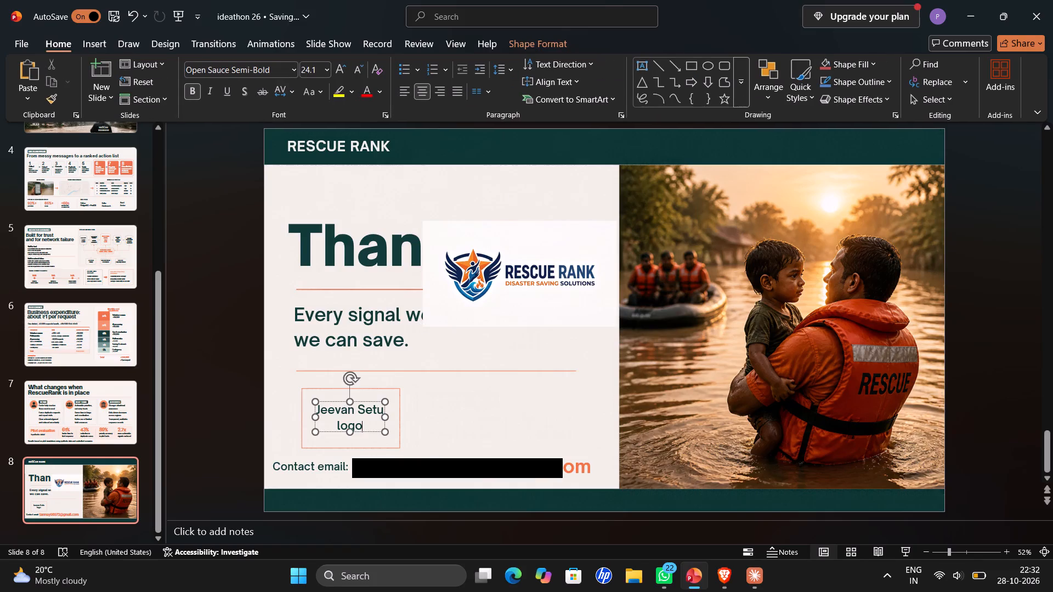
key("BackSpace")
key("BackSpace")
key("BackSpace")
key("BackSpace")
key("BackSpace")
key("BackSpace")
key("BackSpace")
key("BackSpace")
key("BackSpace")
key("BackSpace")
key("BackSpace")
key("BackSpace")
key("BackSpace")
key("BackSpace")
key("BackSpace")
key("BackSpace")
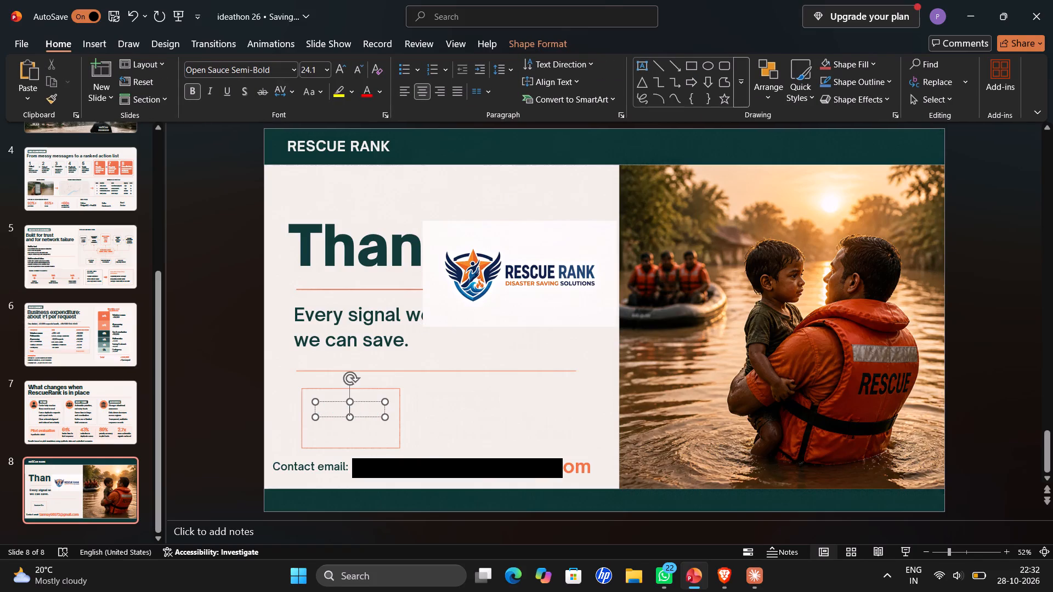
Shrink the Rescue Rank logo further and move it onto the empty outlined frame above the contact email.
left_click(574, 284)
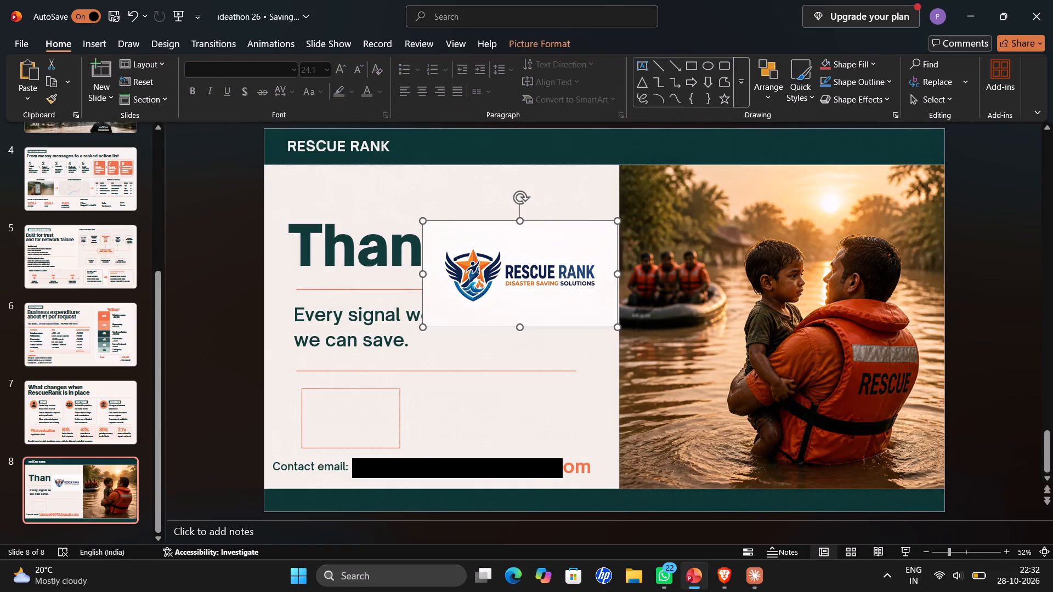
left_click_drag(616, 328, 523, 283)
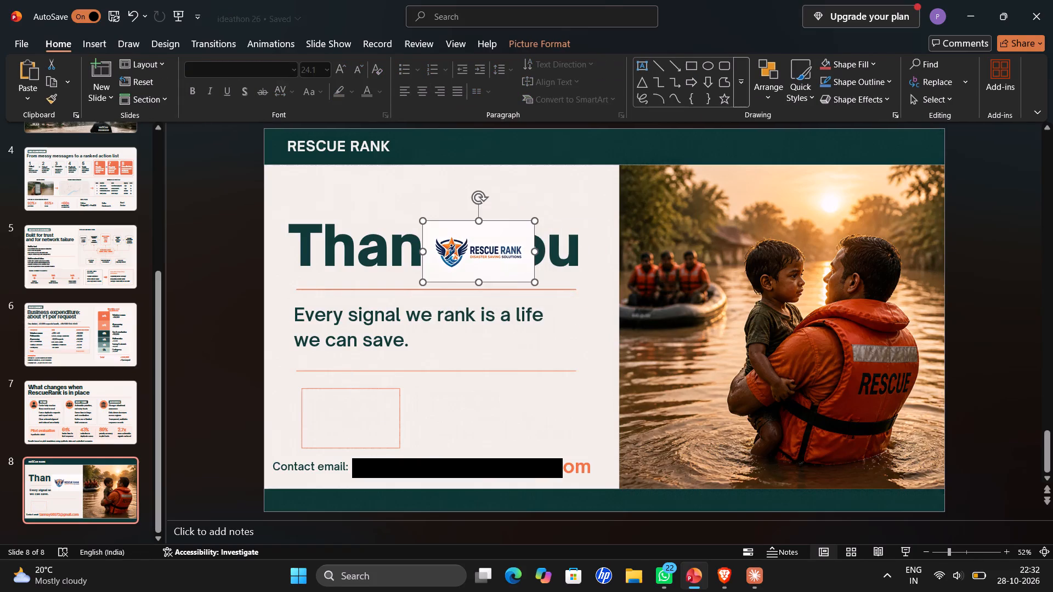
left_click_drag(473, 267, 351, 435)
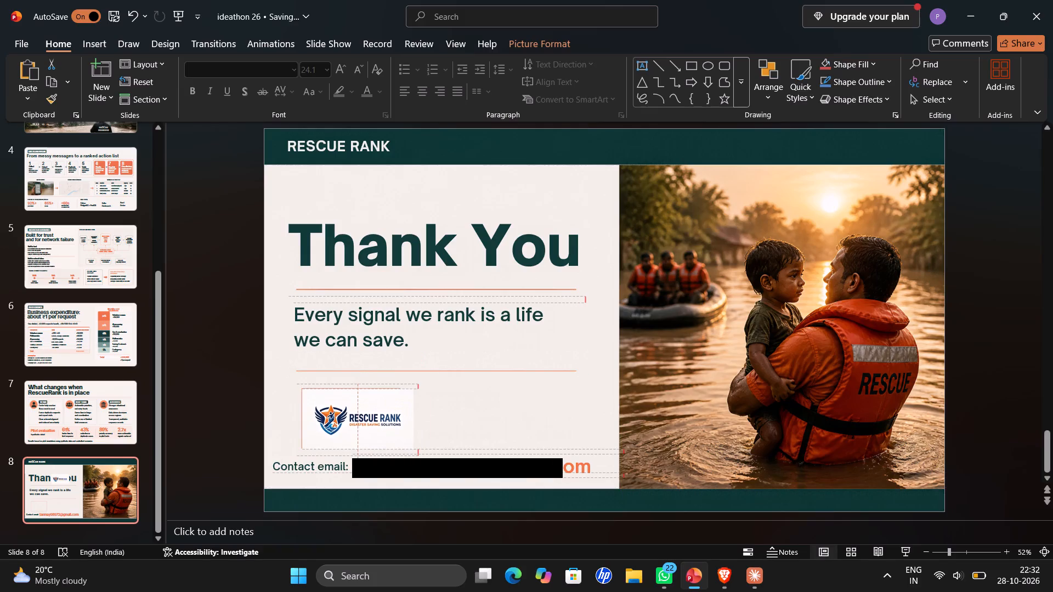
left_click_drag(351, 435, 349, 432)
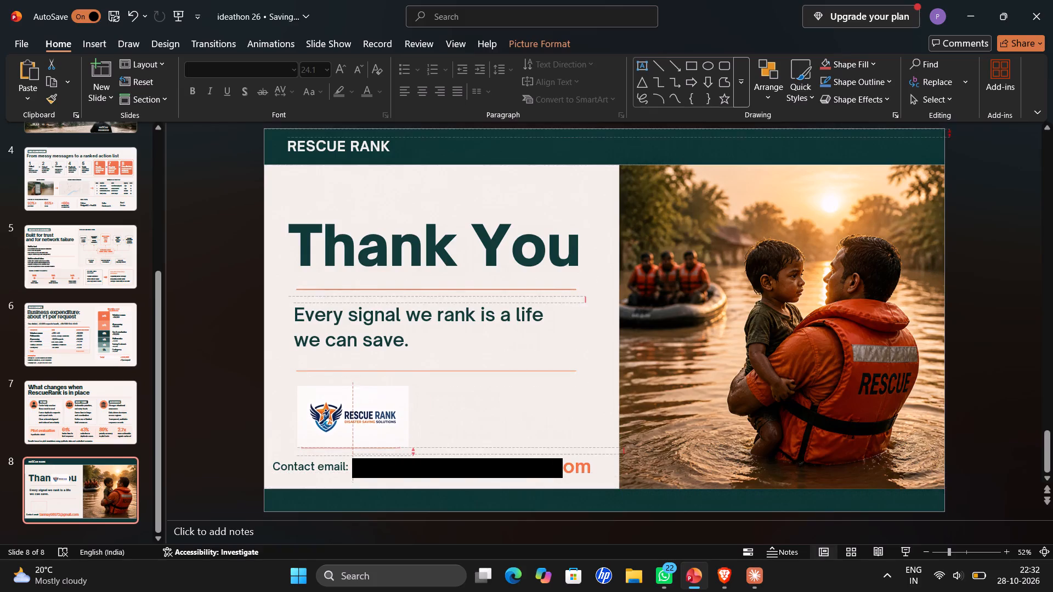
left_click_drag(349, 432, 350, 435)
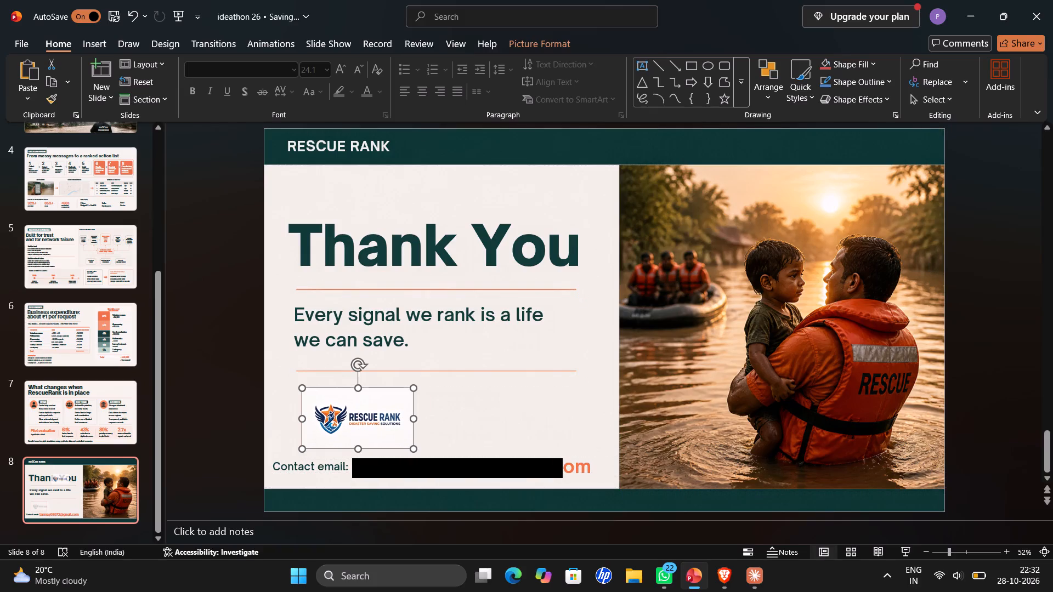
Fine-tune the logo's size and position to fit the outlined frame on the Thank You slide.
left_click_drag(415, 448, 405, 447)
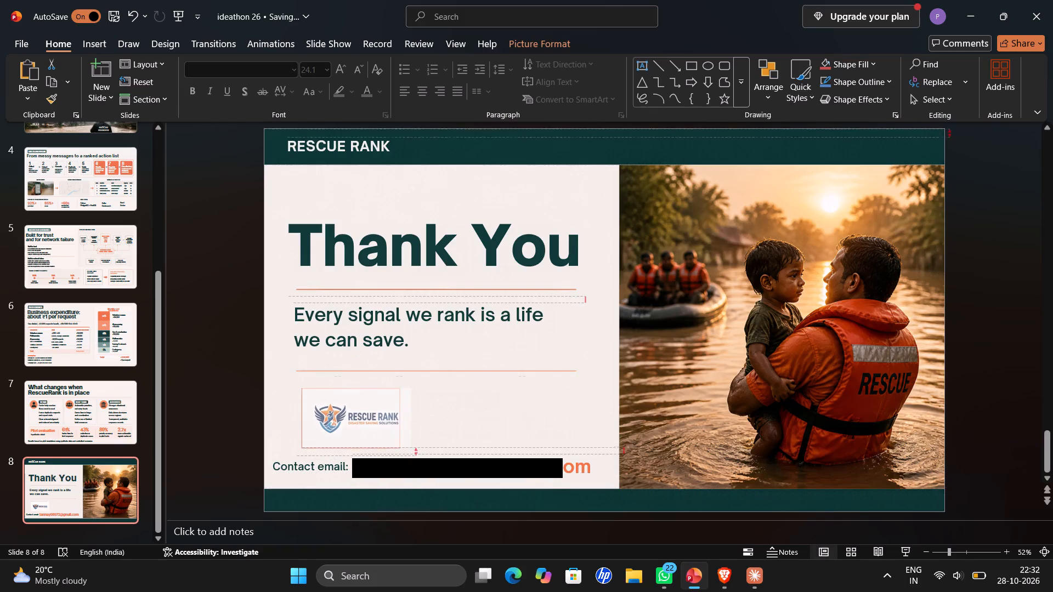
left_click_drag(405, 447, 391, 441)
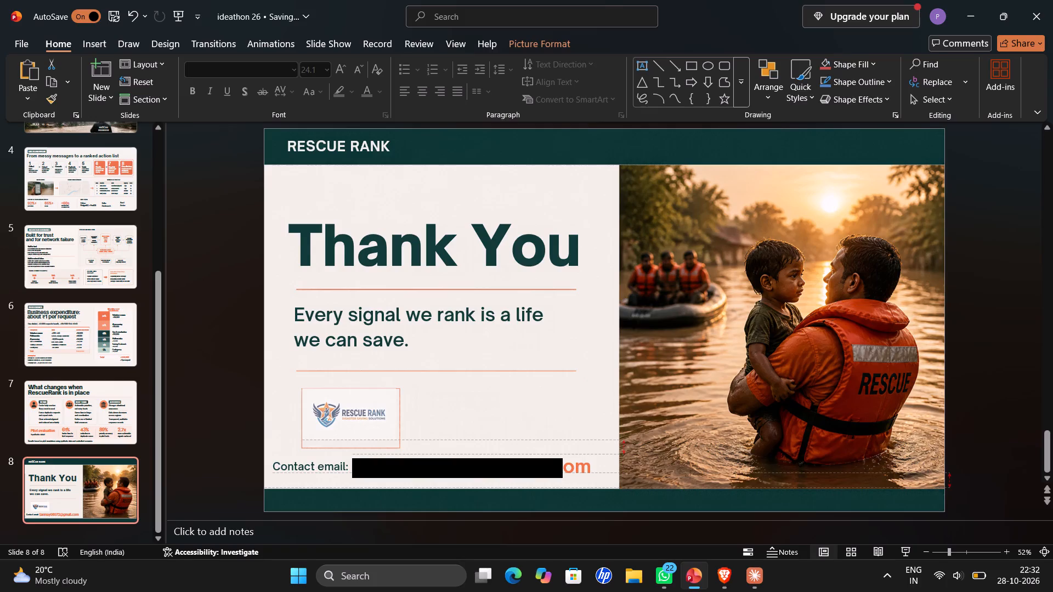
left_click_drag(391, 441, 392, 442)
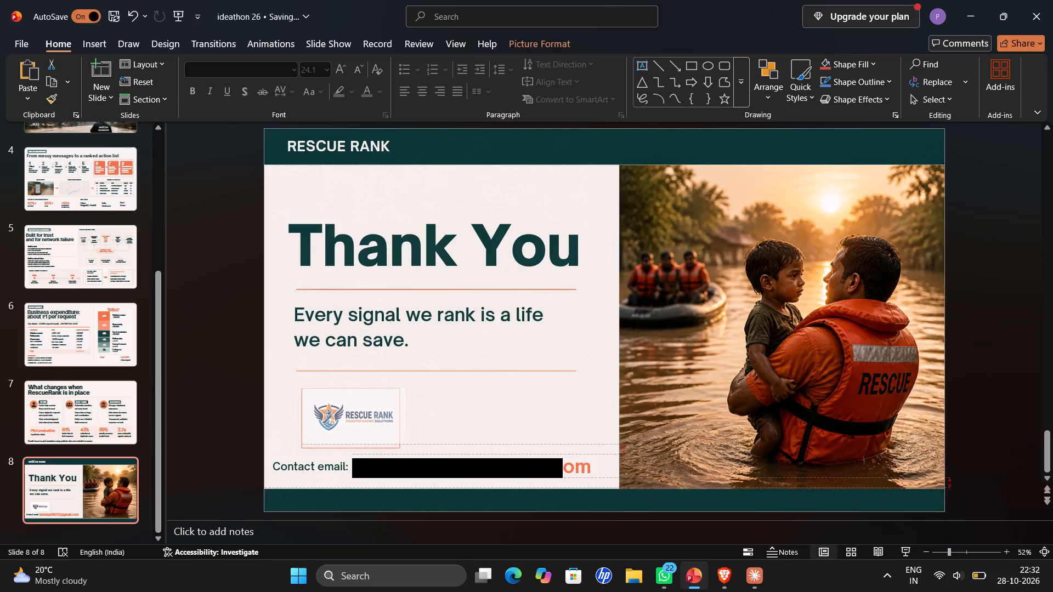
left_click_drag(392, 442, 390, 441)
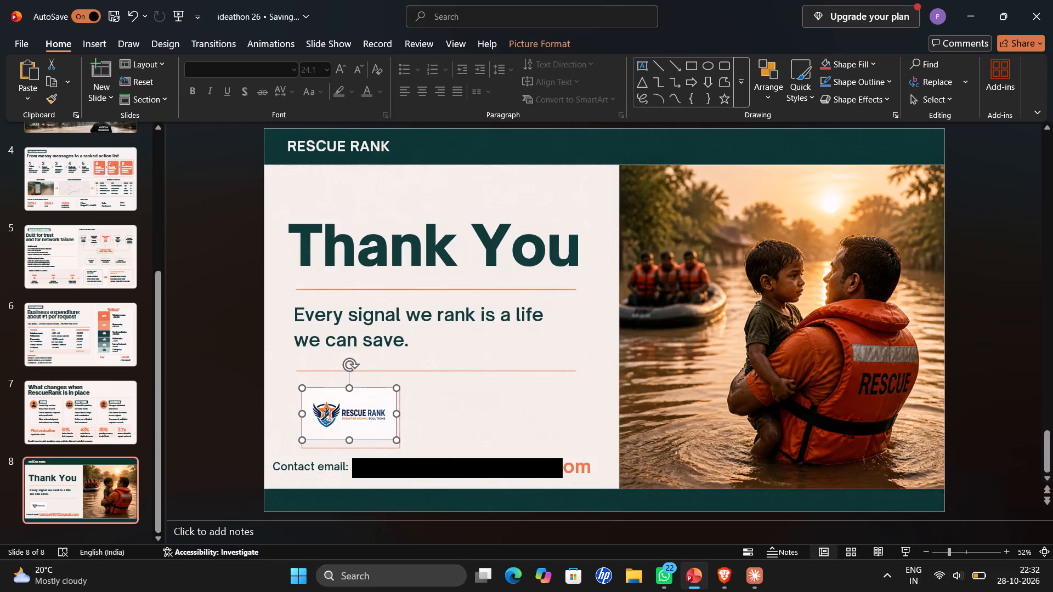
left_click(384, 430)
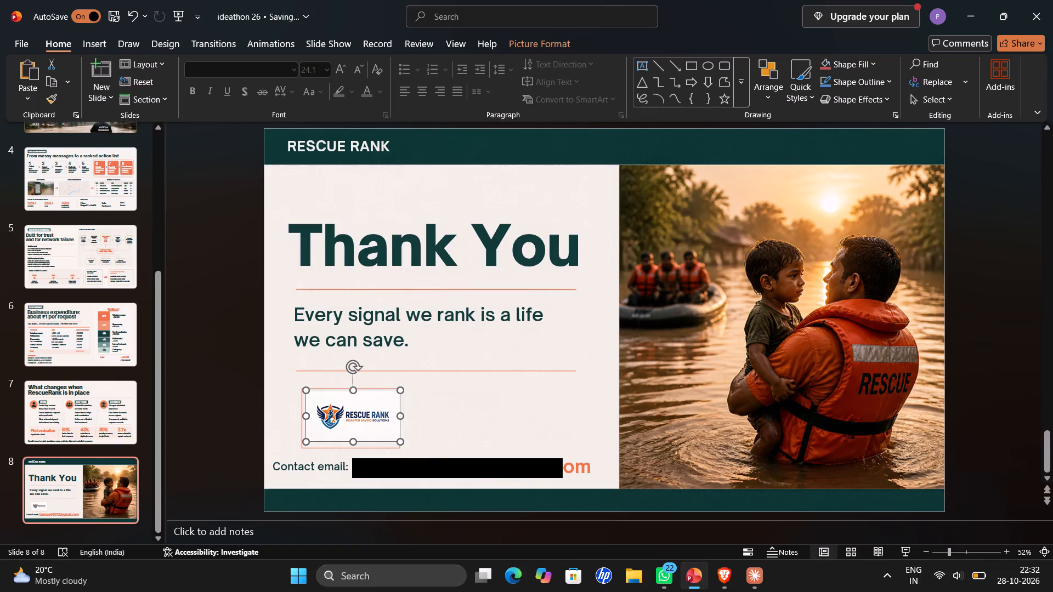
left_click(305, 441)
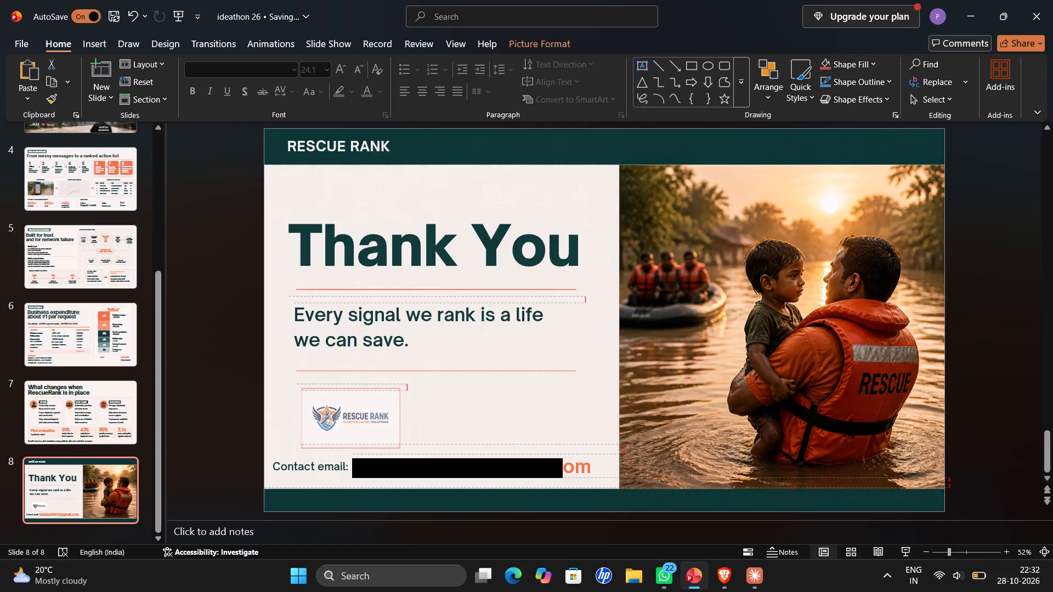
left_click(352, 442)
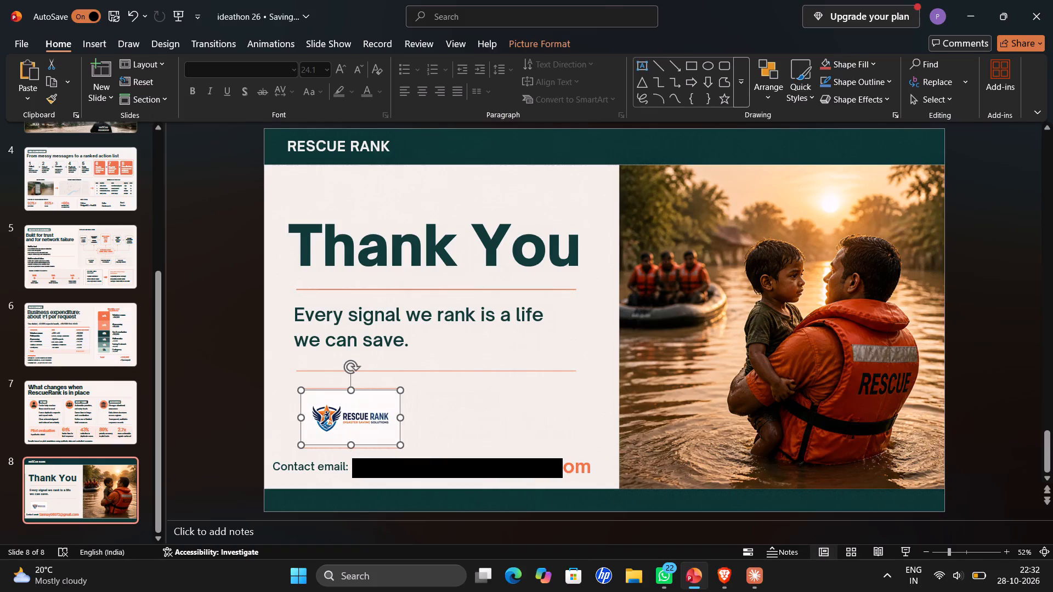
left_click(349, 444)
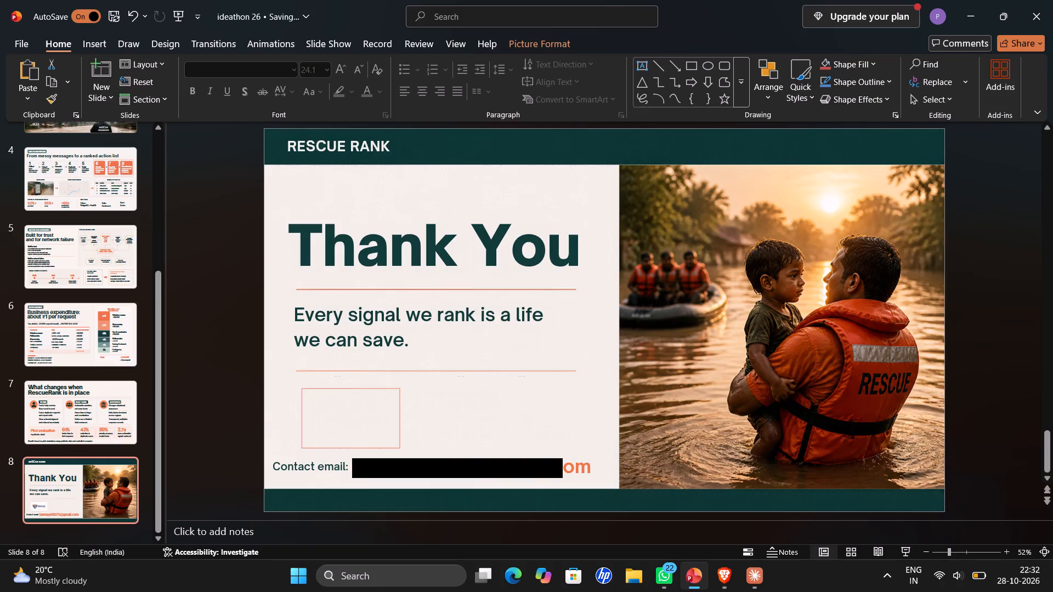
left_click(434, 432)
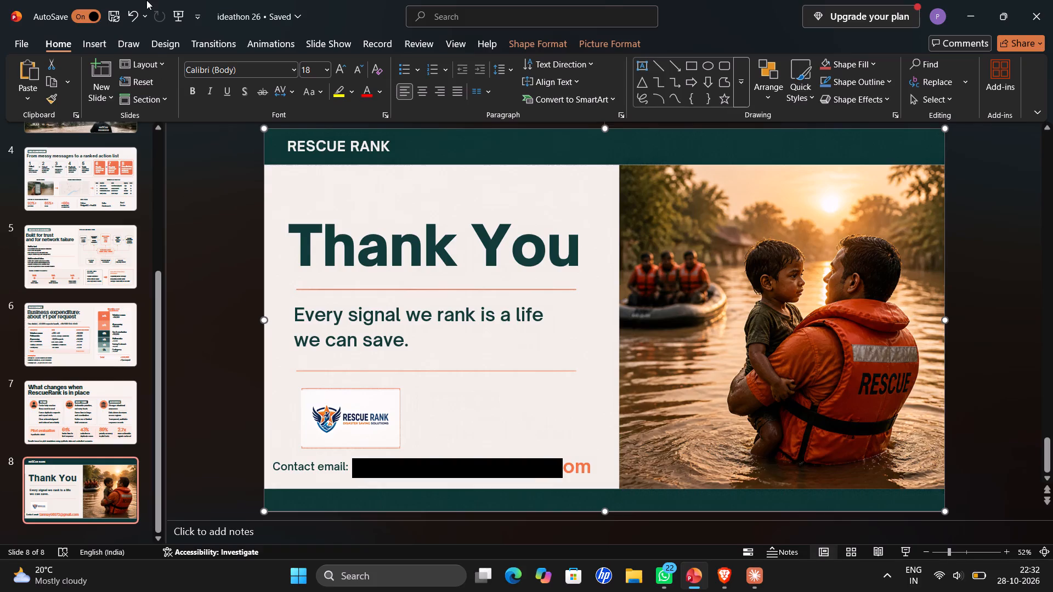
Save the presentation.
left_click(108, 15)
Review the slides from the closing slide back to the title slide and close the presentation.
key("Left")
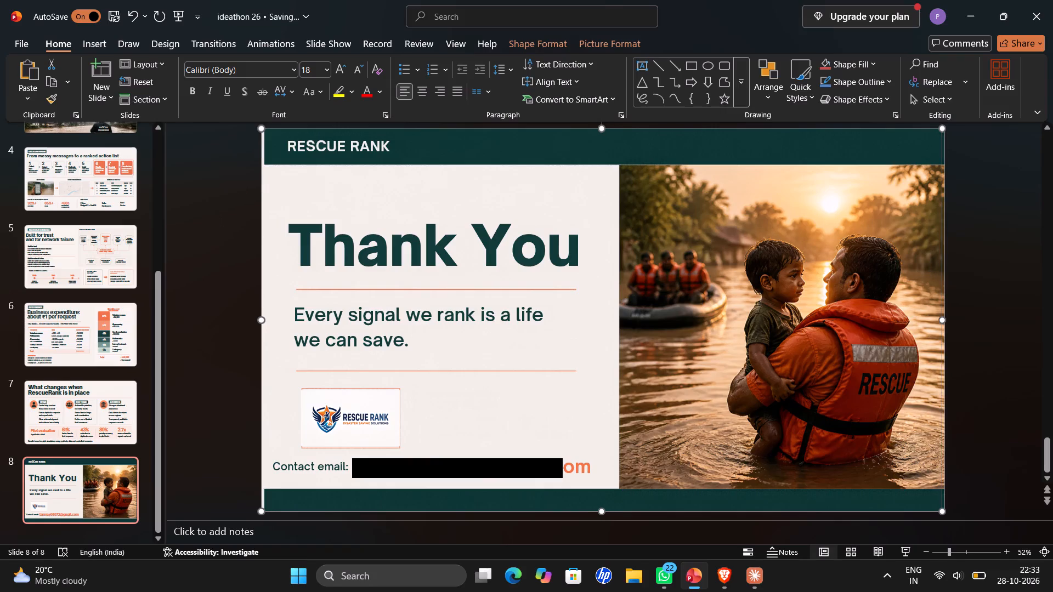
key("ctrl+z")
left_click(219, 288)
left_click(219, 288)
key("Left")
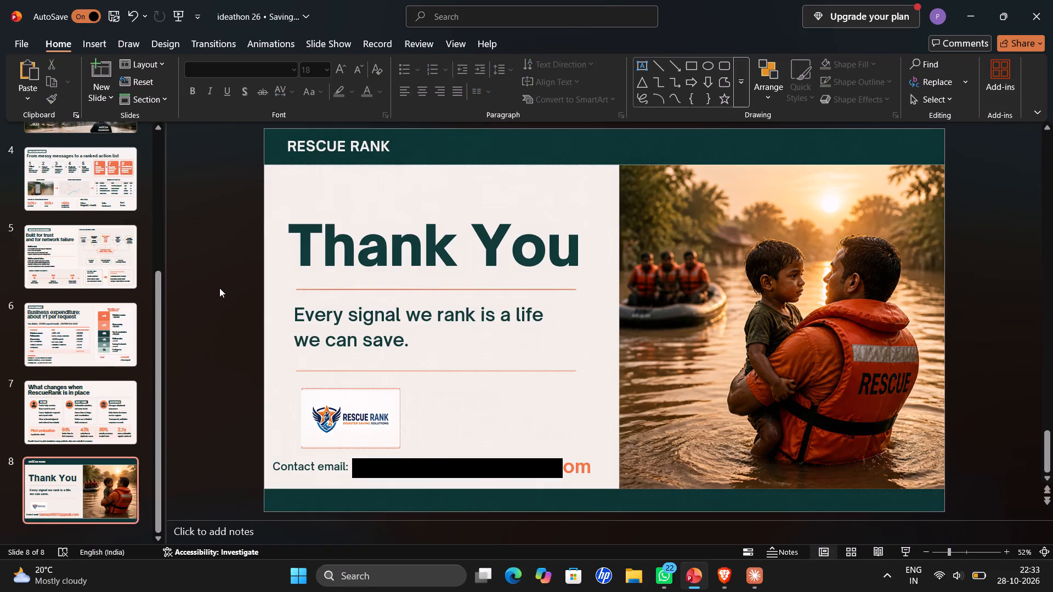
key("Left")
key("Left")
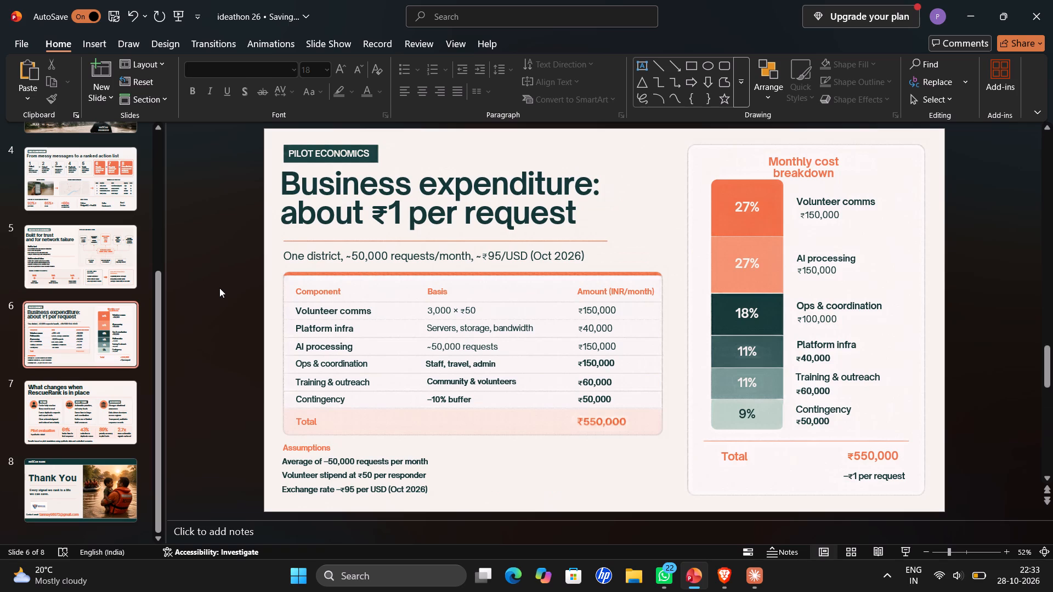
key("Left")
key("Left")
key("Left")
key("Left")
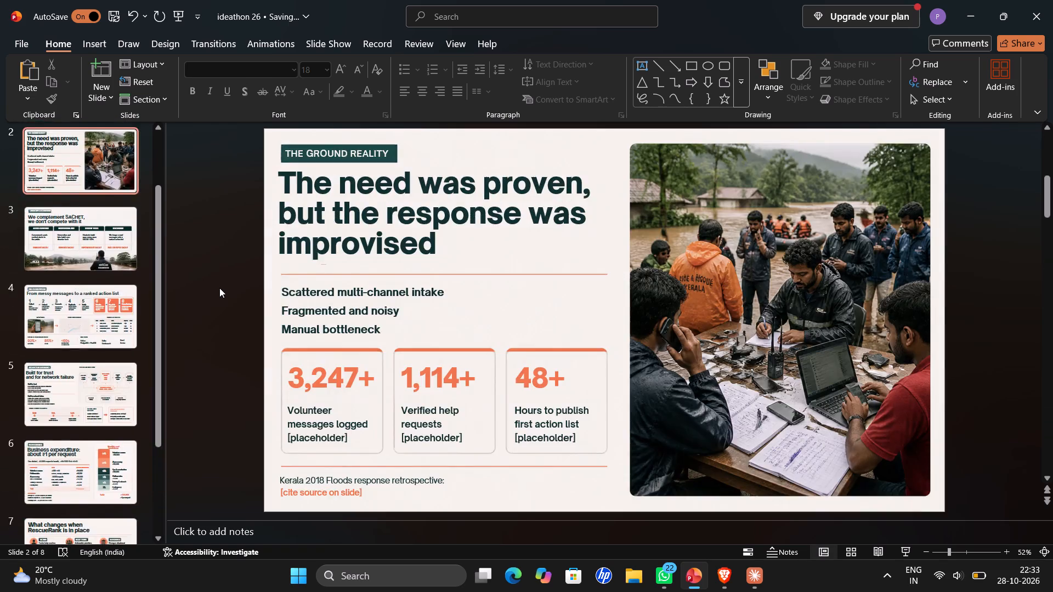
key("Left")
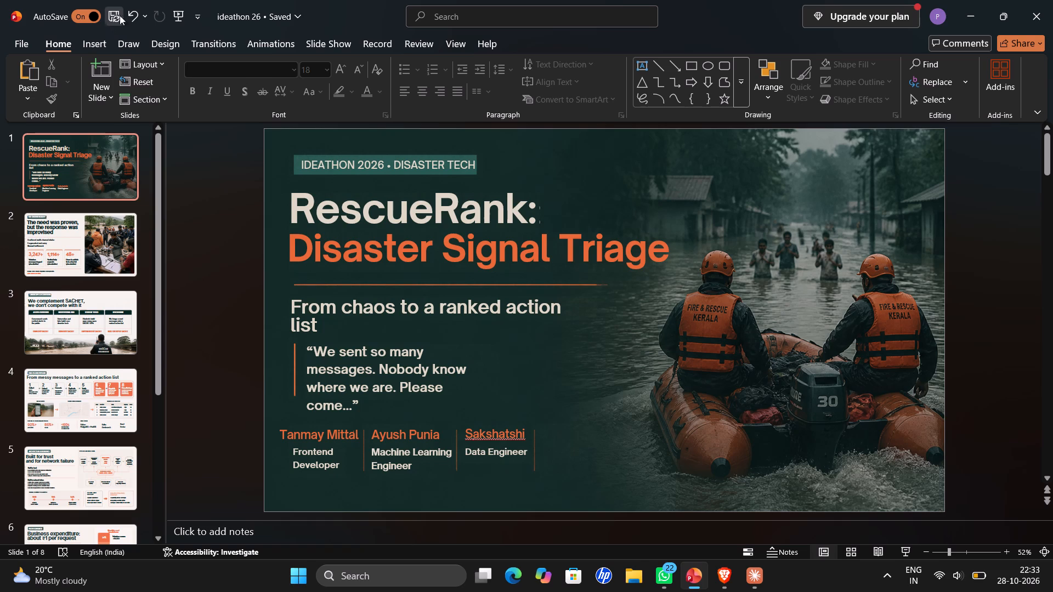
left_click(1052, 0)
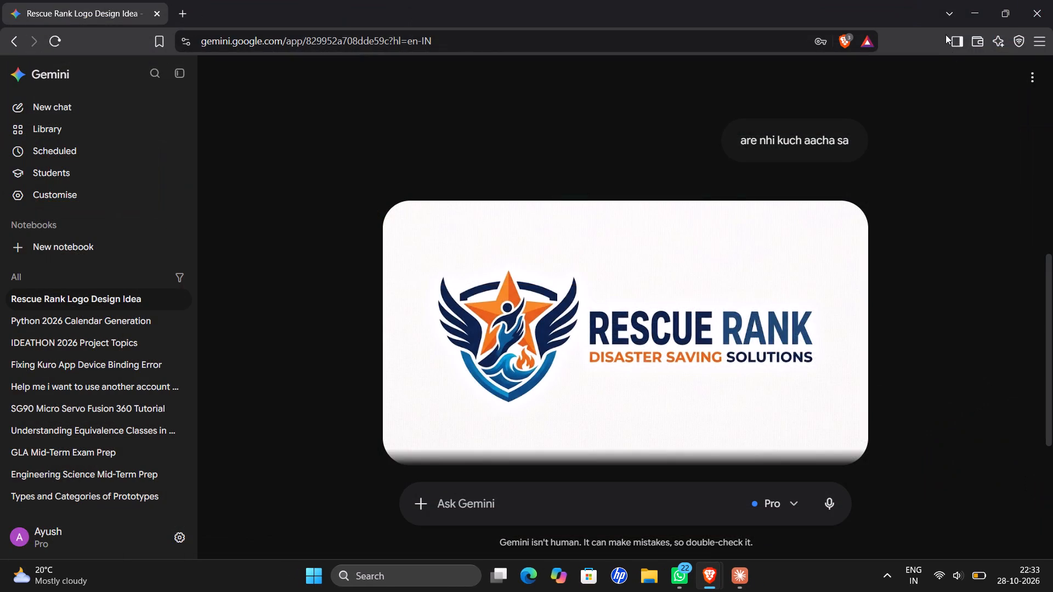
Reopen the ideathon 26 file from the desktop, check its slides and close it.
left_click(984, 16)
left_click(984, 16)
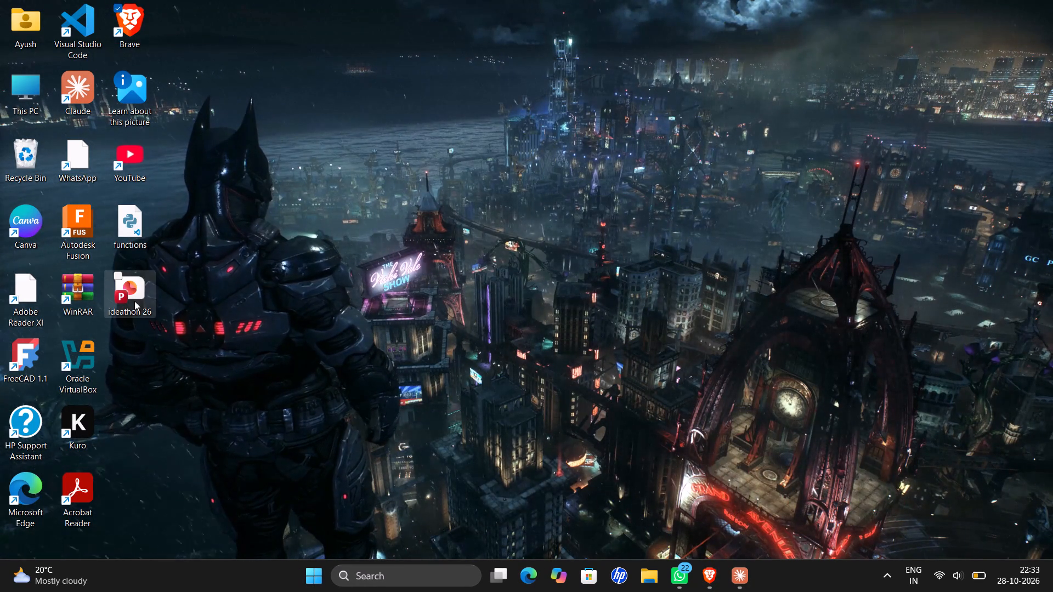
double_click(134, 301)
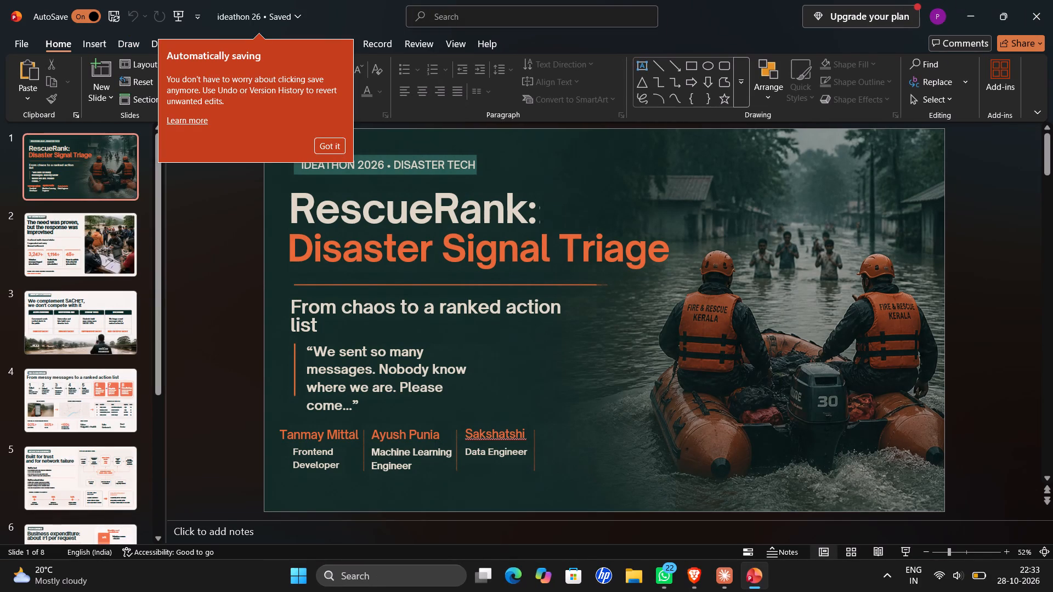
key("Right")
key("Right")
key("Right")
key("Right")
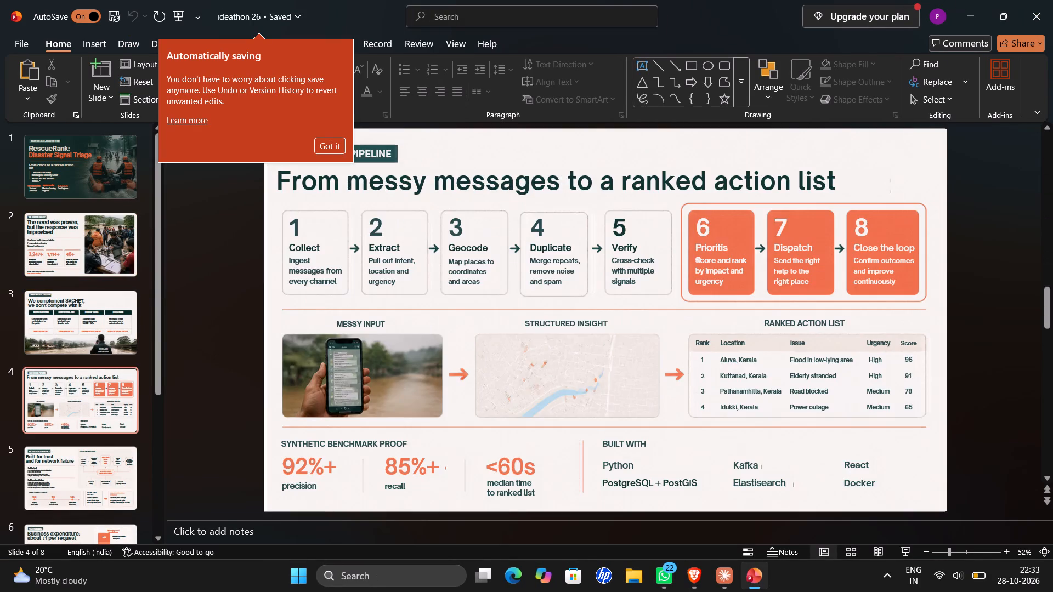
key("Right")
key("Right")
left_click(1052, 0)
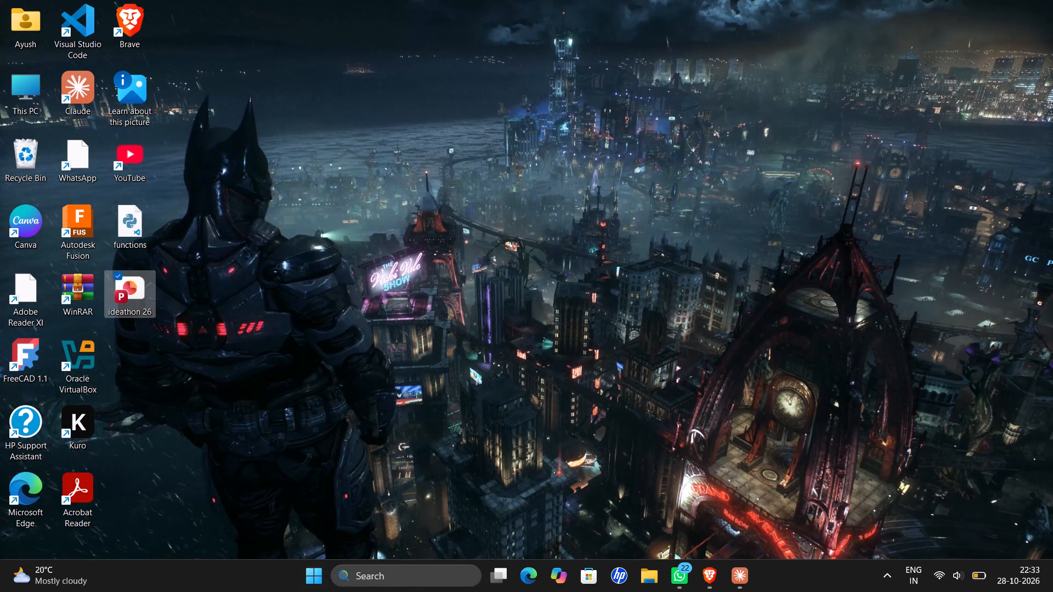
left_click(421, 580)
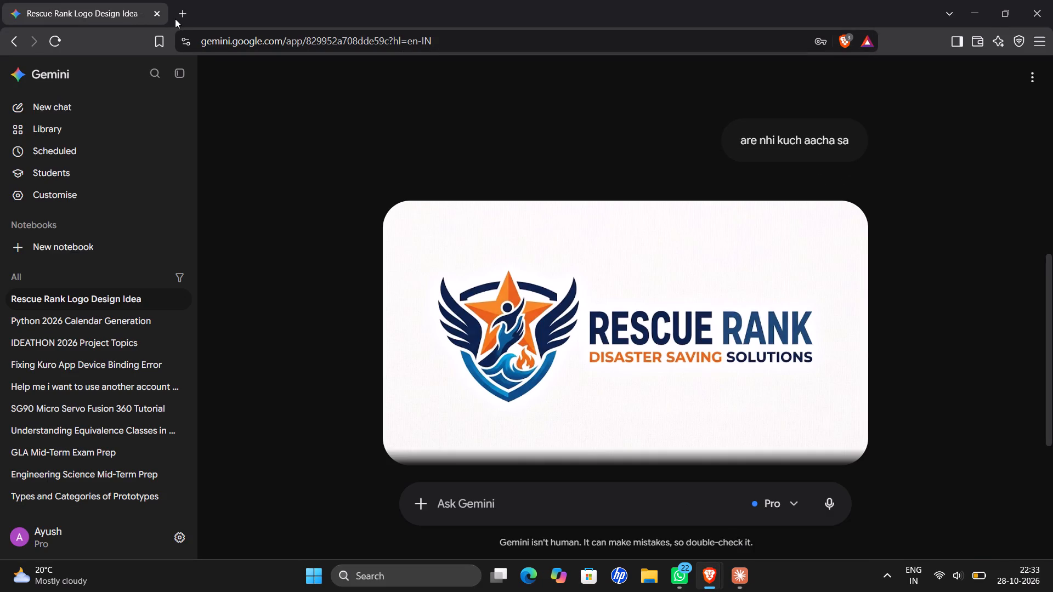
left_click(177, 18)
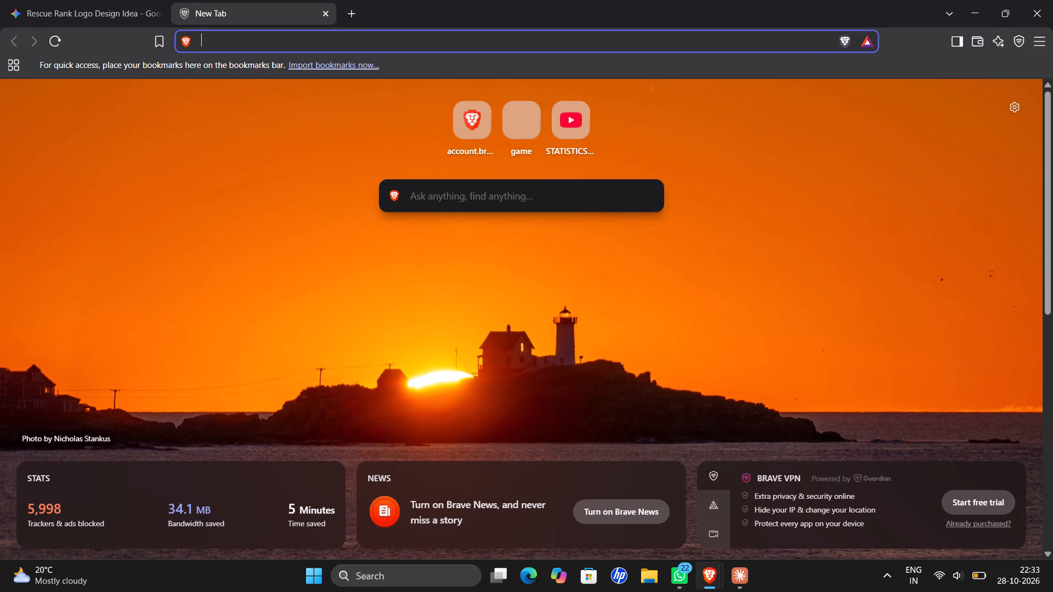
left_click(303, 42)
type("untop")
key("Return")
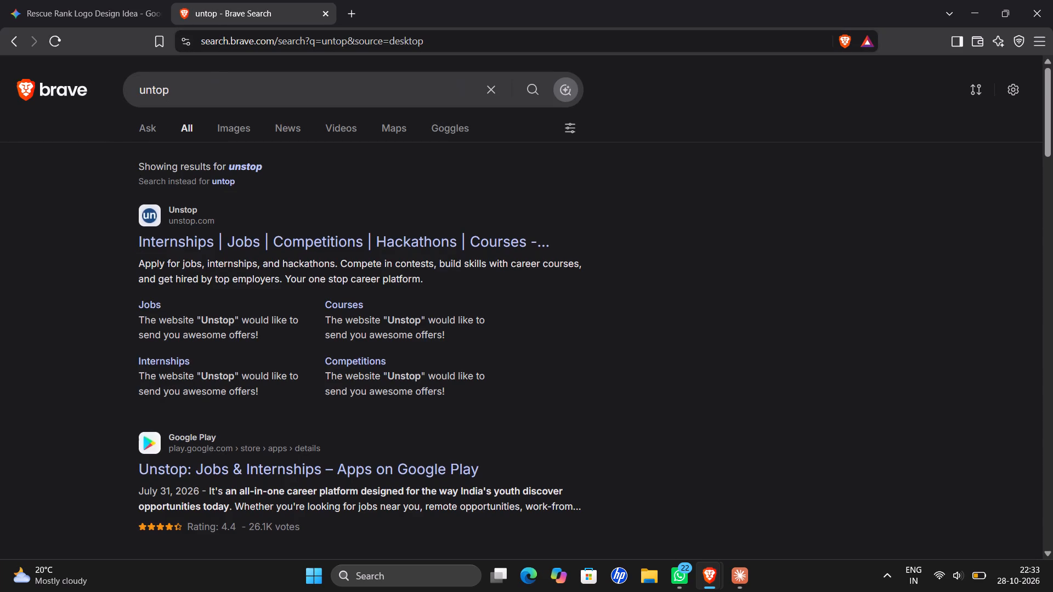
left_click(249, 213)
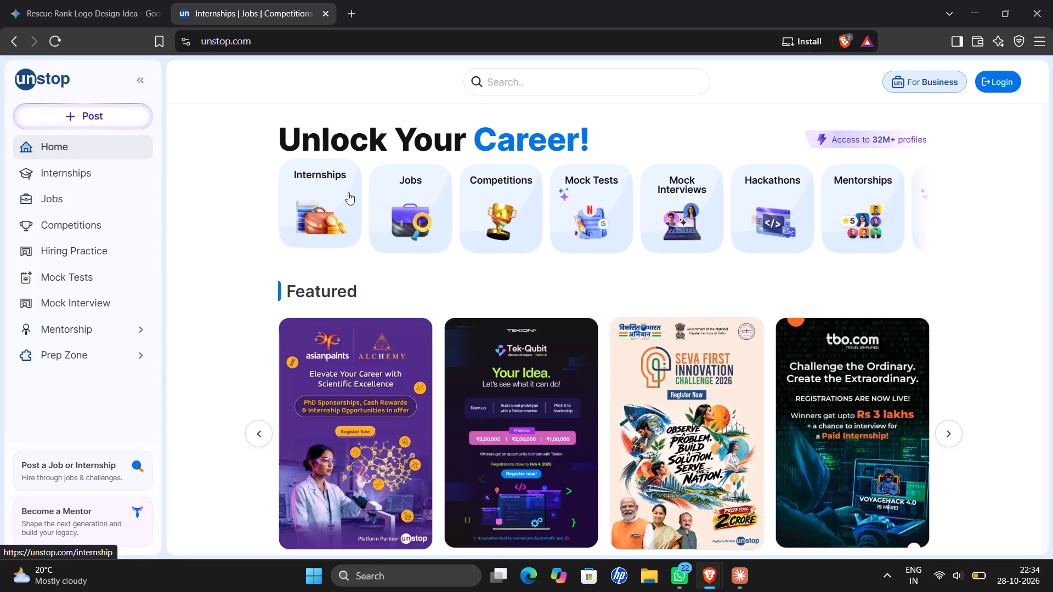
Open the login form on the Unstop site.
left_click(988, 76)
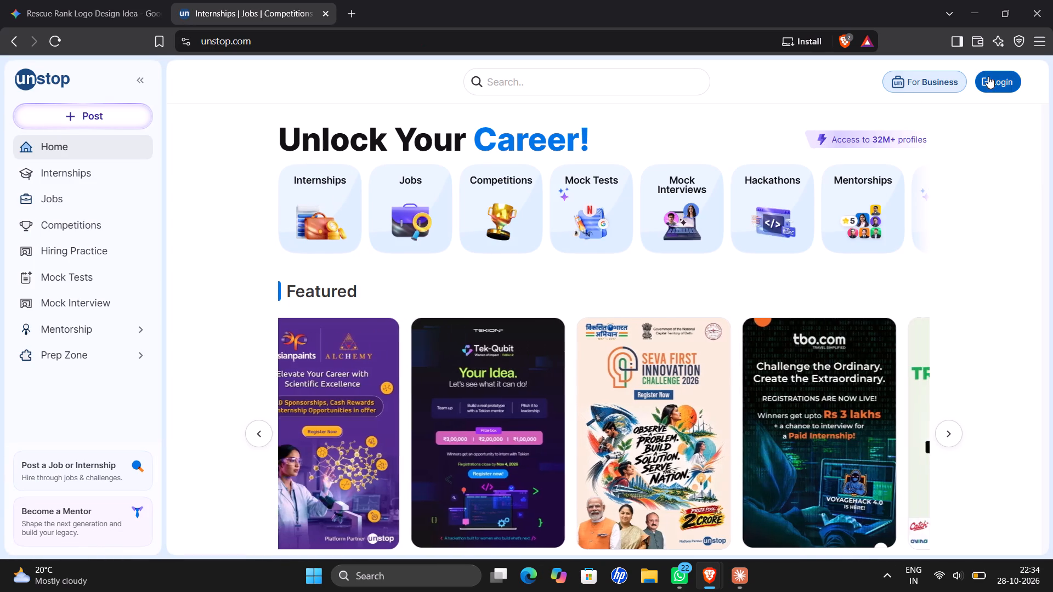